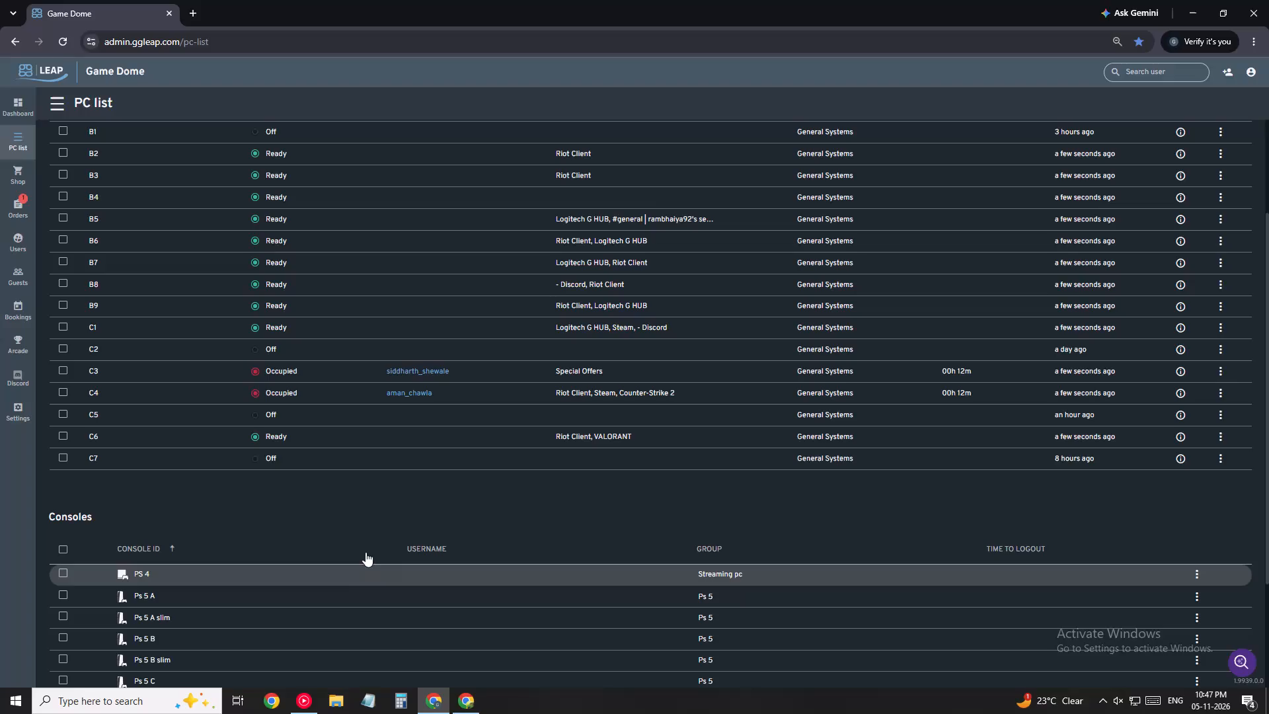
Add up 2, 7, 11 and 16 in Calculator, then close it.
{"action": "left_click", "coordinate": [410, 697]}
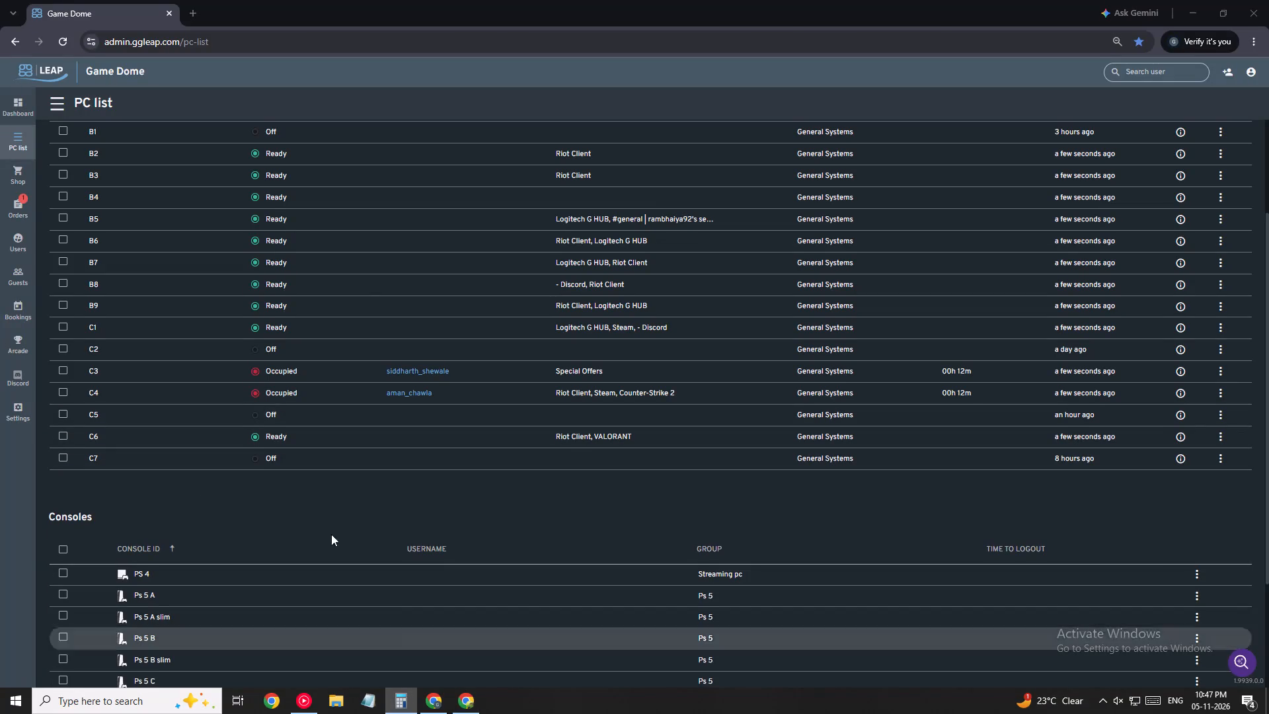
{"action": "left_click", "coordinate": [141, 500]}
{"action": "left_click", "coordinate": [242, 498]}
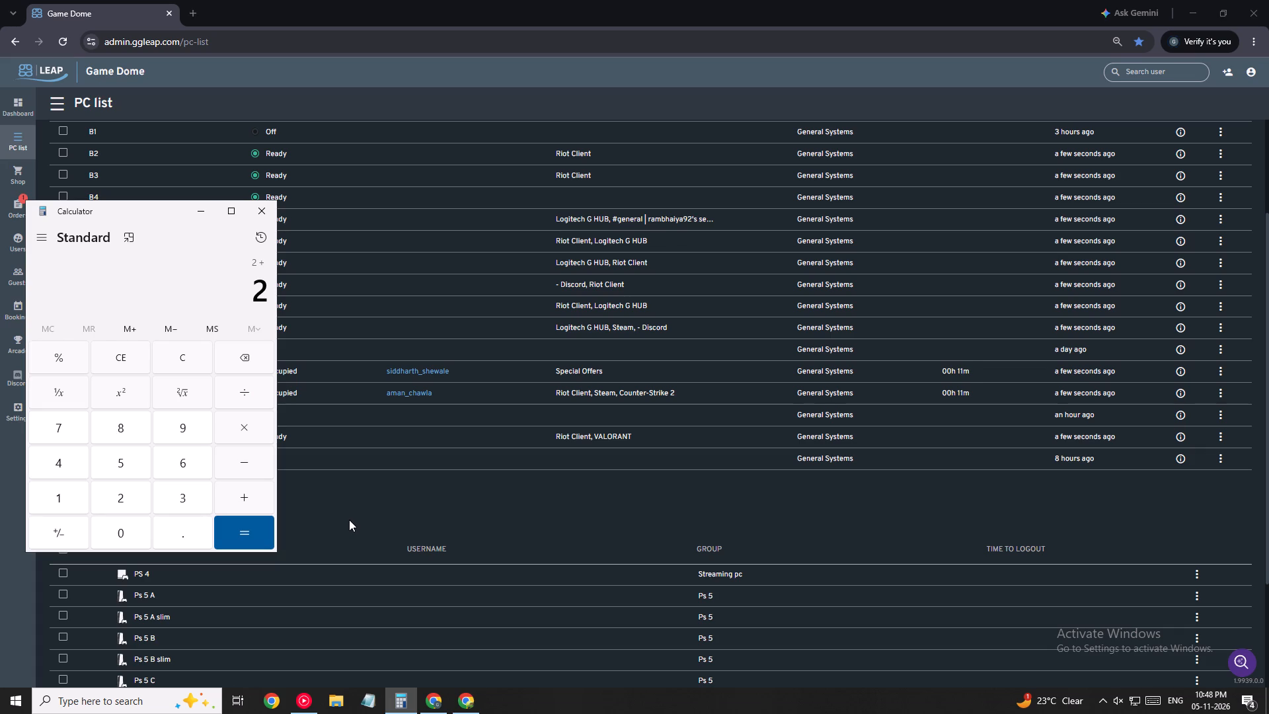
{"action": "left_click", "coordinate": [77, 428]}
{"action": "left_click", "coordinate": [256, 496]}
{"action": "double_click", "coordinate": [73, 502]}
{"action": "left_click", "coordinate": [261, 501]}
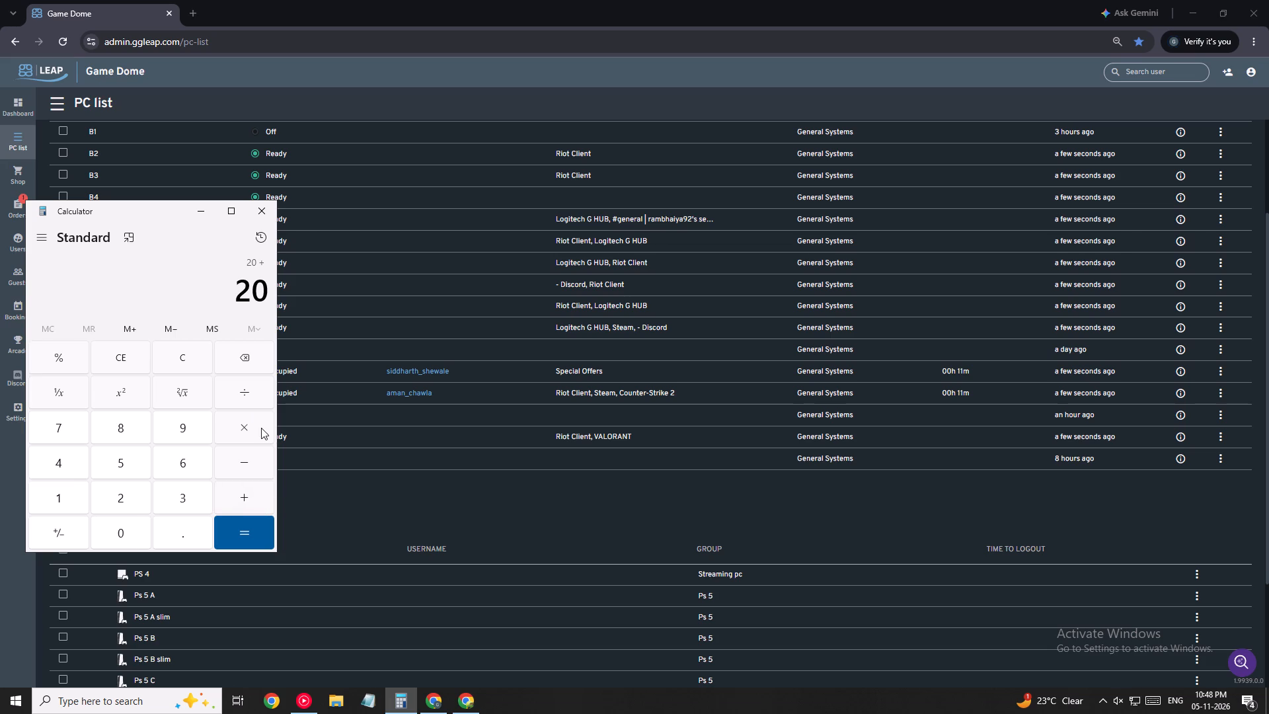
{"action": "left_click", "coordinate": [59, 489]}
{"action": "left_click", "coordinate": [194, 462]}
{"action": "left_click", "coordinate": [252, 498]}
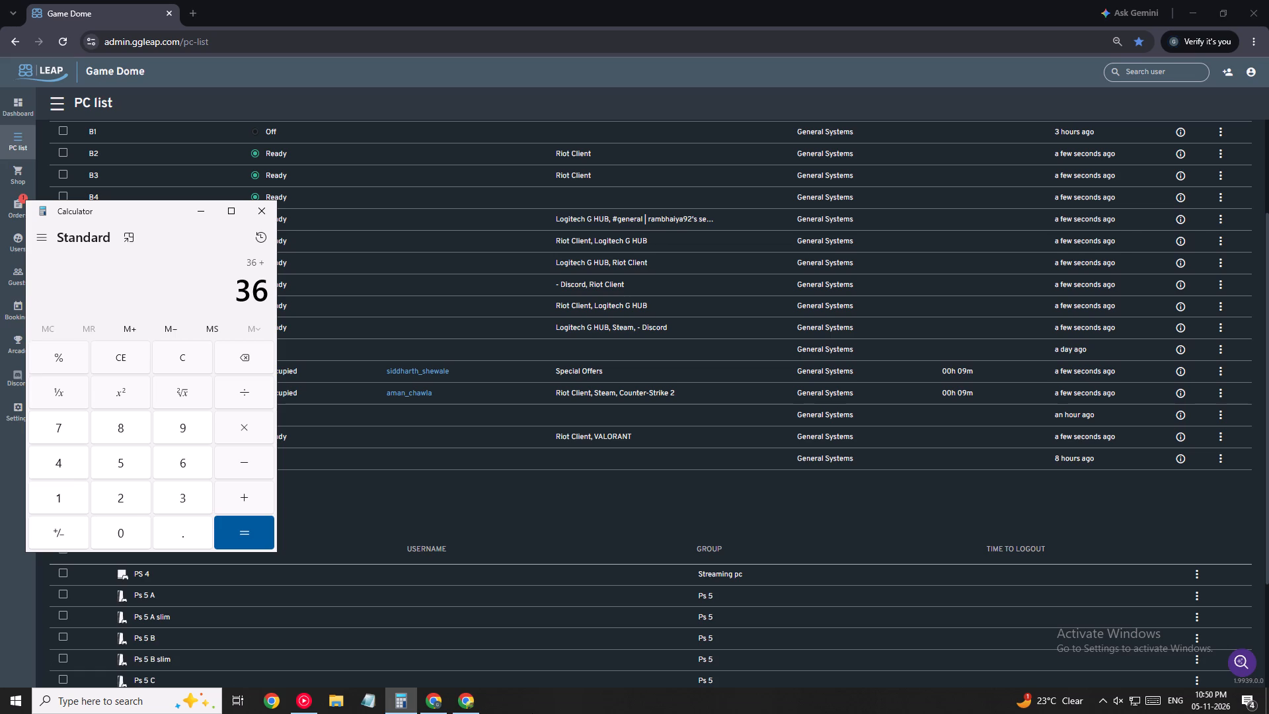
{"action": "left_click", "coordinate": [260, 212]}
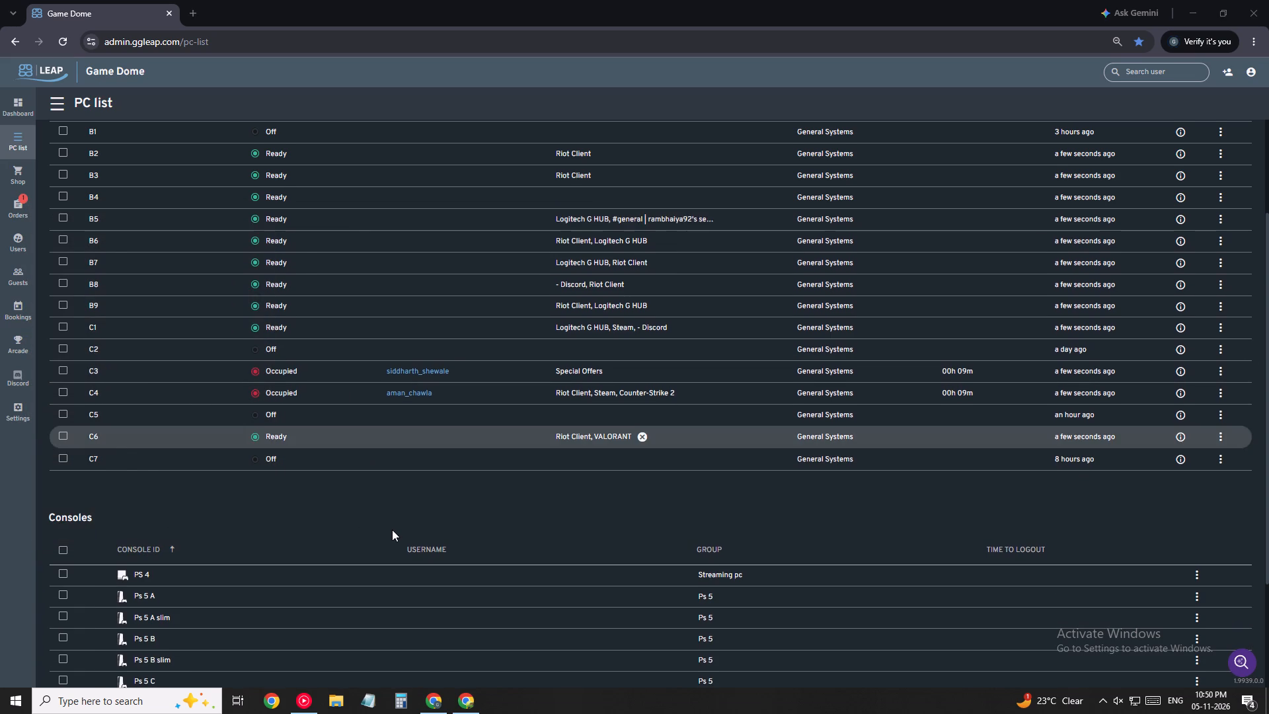
Switch to the GD VIMAN MNAGAR spreadsheet and select the starting cash cell under start in the 11/06/26 daily check.
{"action": "scroll", "coordinate": [392, 530], "scroll_direction": "down", "scroll_amount": 5}
{"action": "left_click", "coordinate": [459, 709]}
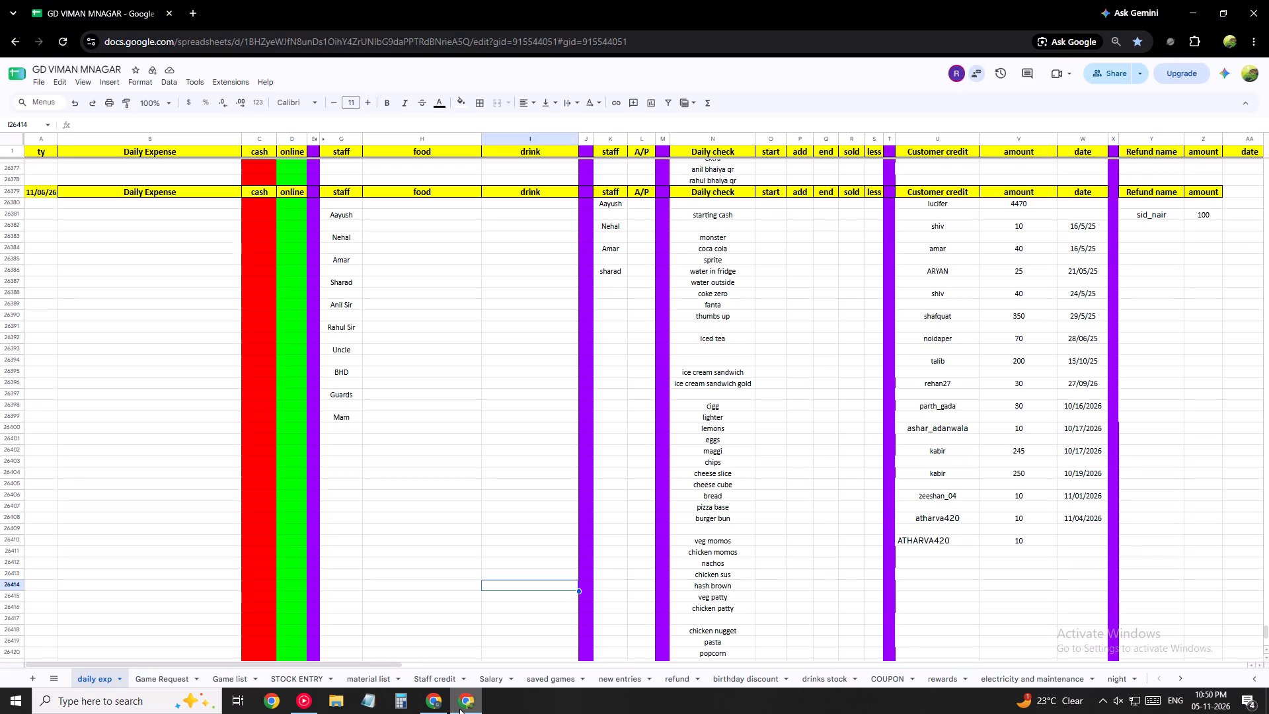
{"action": "left_click", "coordinate": [761, 239]}
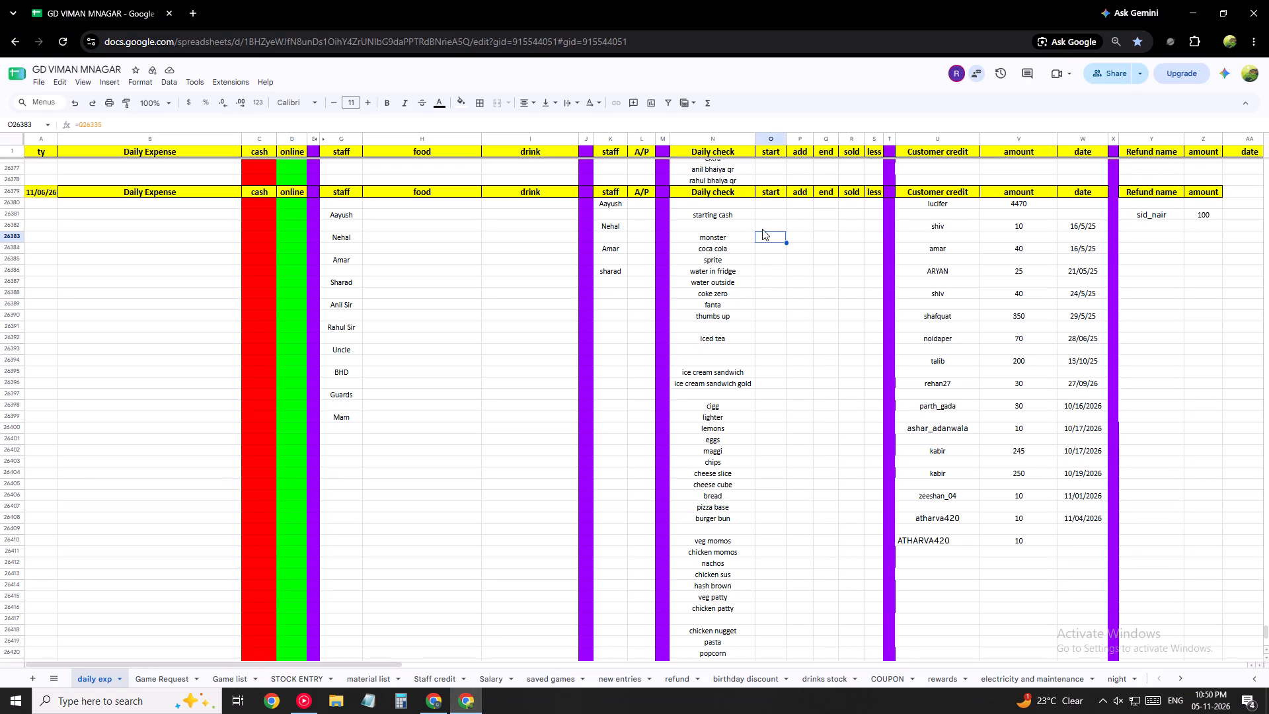
{"action": "left_click", "coordinate": [769, 220]}
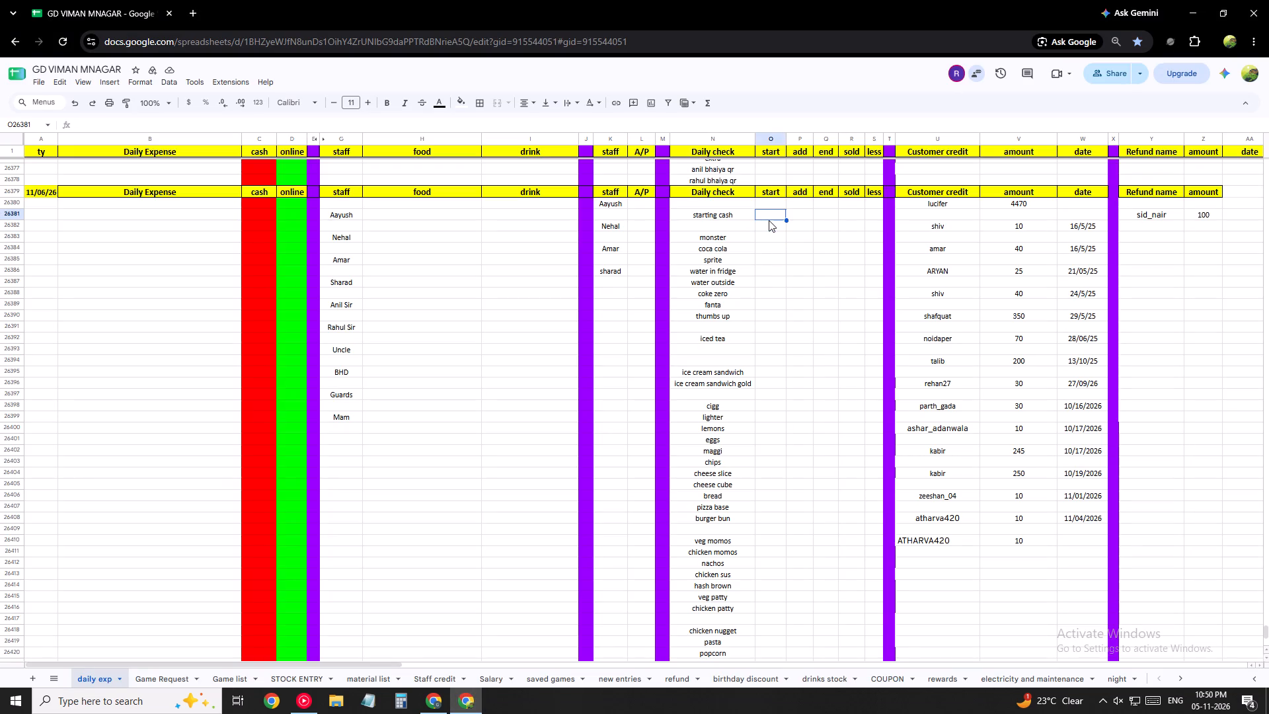
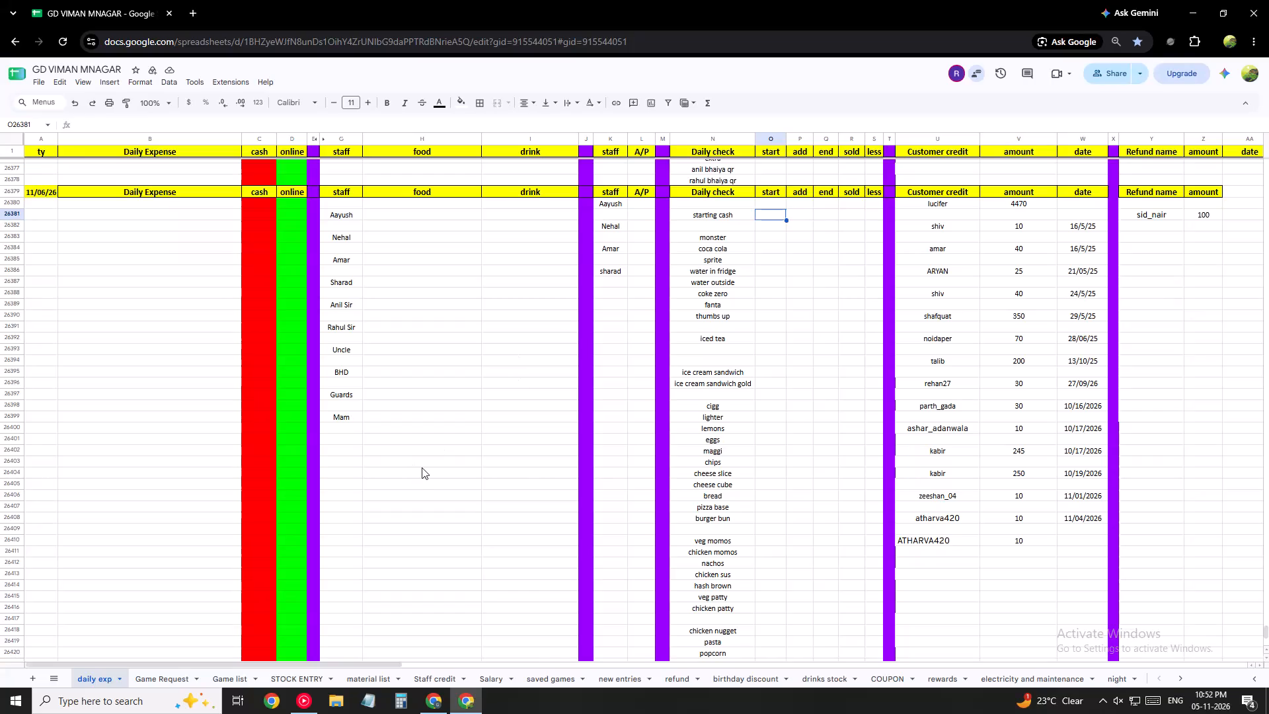
List the cash denominations 500, 200 and 100 down the food column below the text notes in the 11/05/26 section.
{"action": "scroll", "coordinate": [422, 466], "scroll_direction": "up", "scroll_amount": 3}
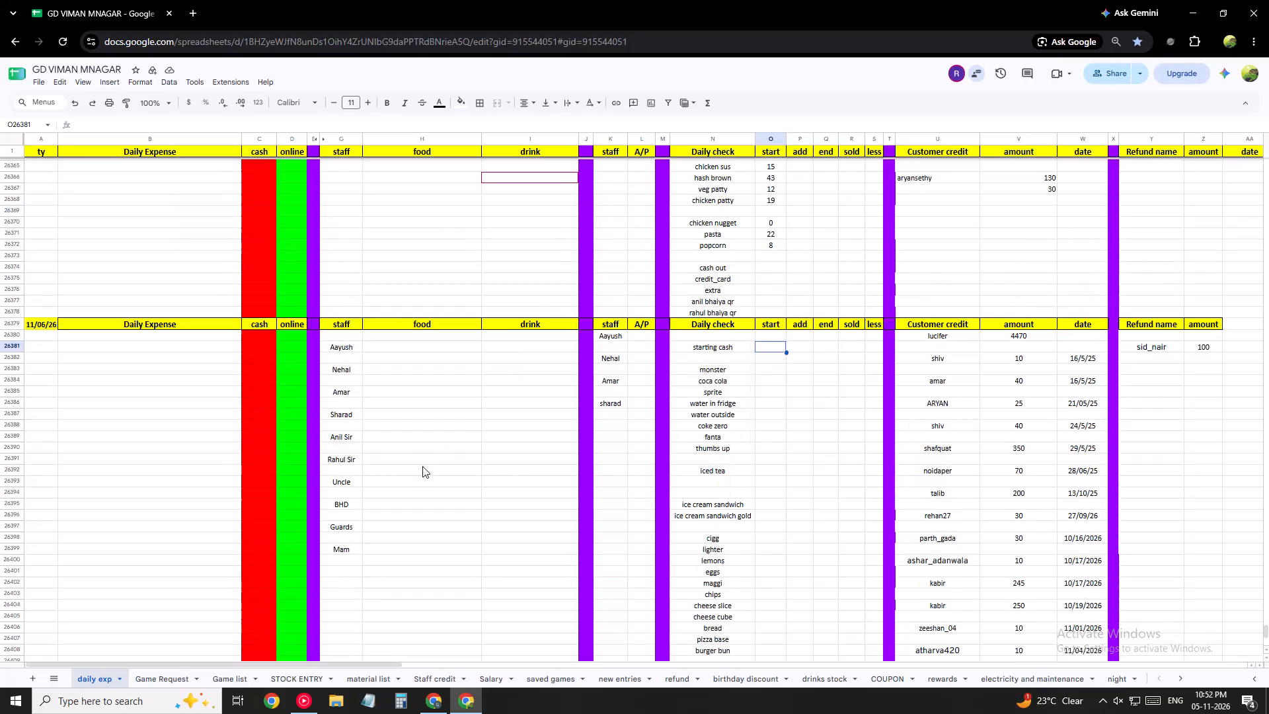
{"action": "scroll", "coordinate": [422, 466], "scroll_direction": "up", "scroll_amount": 1}
{"action": "left_click", "coordinate": [426, 299]}
{"action": "scroll", "coordinate": [426, 299], "scroll_direction": "up", "scroll_amount": 1}
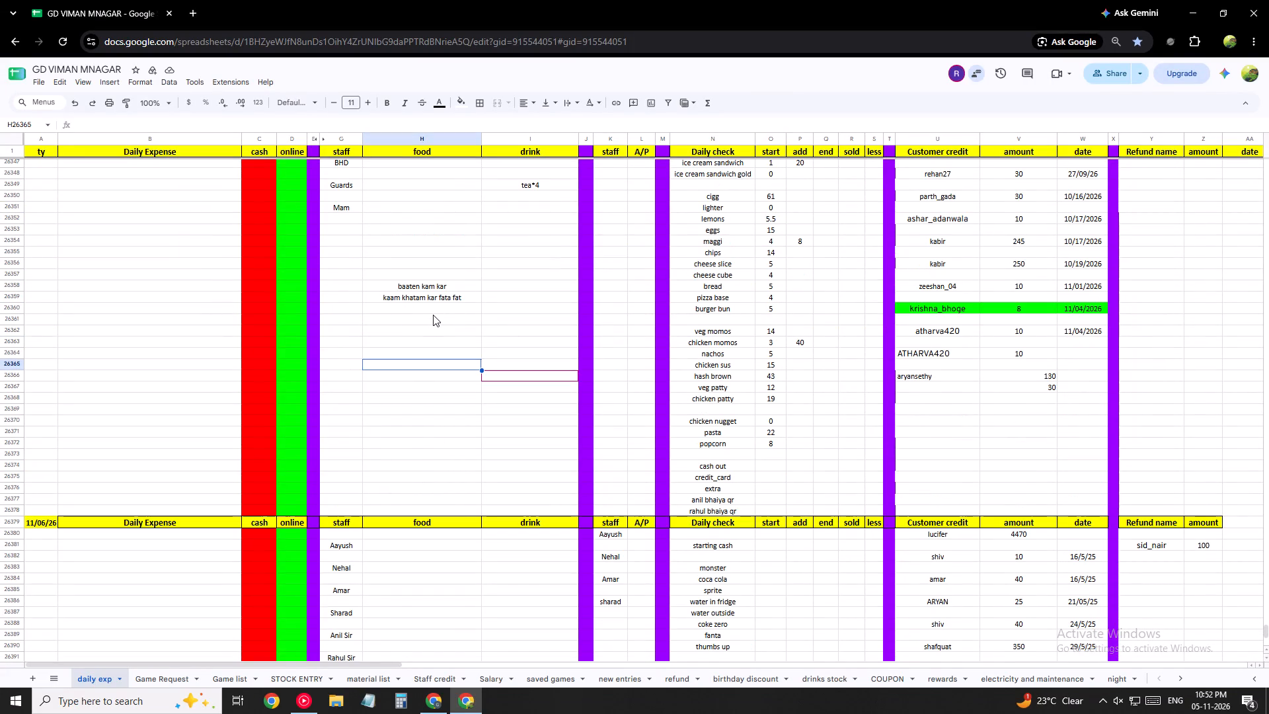
{"action": "left_click", "coordinate": [433, 315]}
{"action": "left_click", "coordinate": [436, 319]}
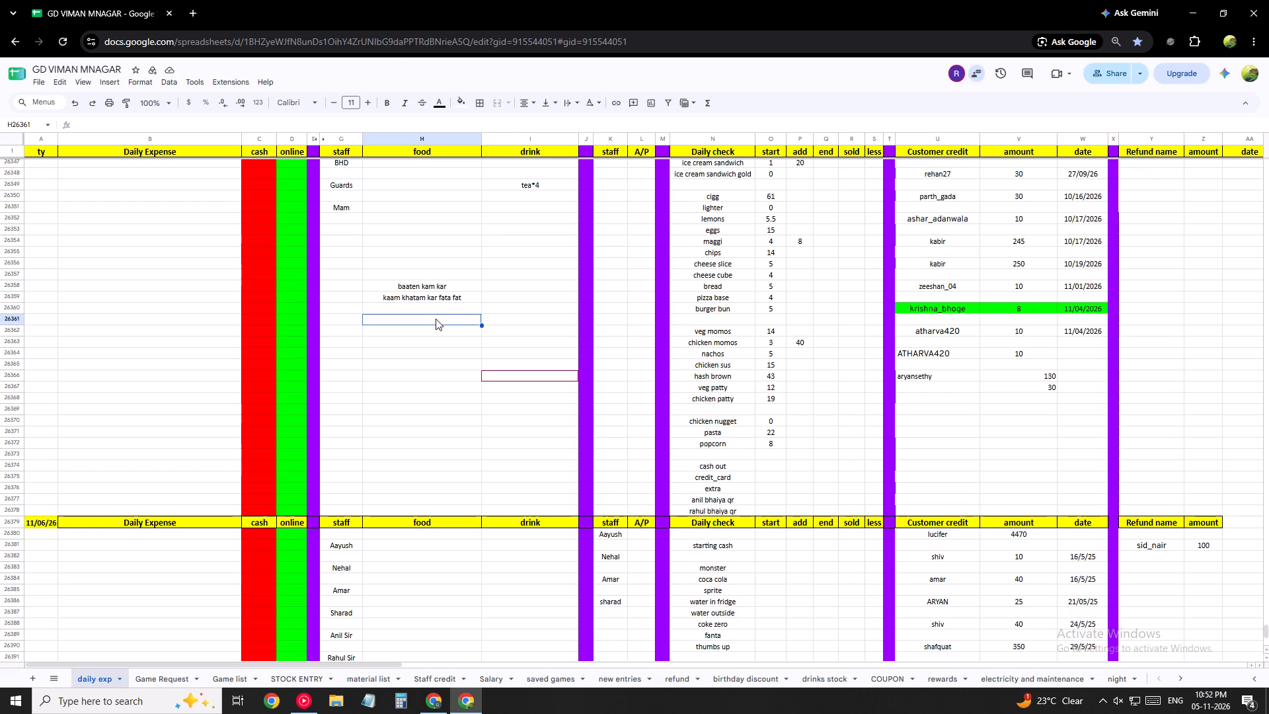
{"action": "type", "text": "500"}
{"action": "key", "text": "Down"}
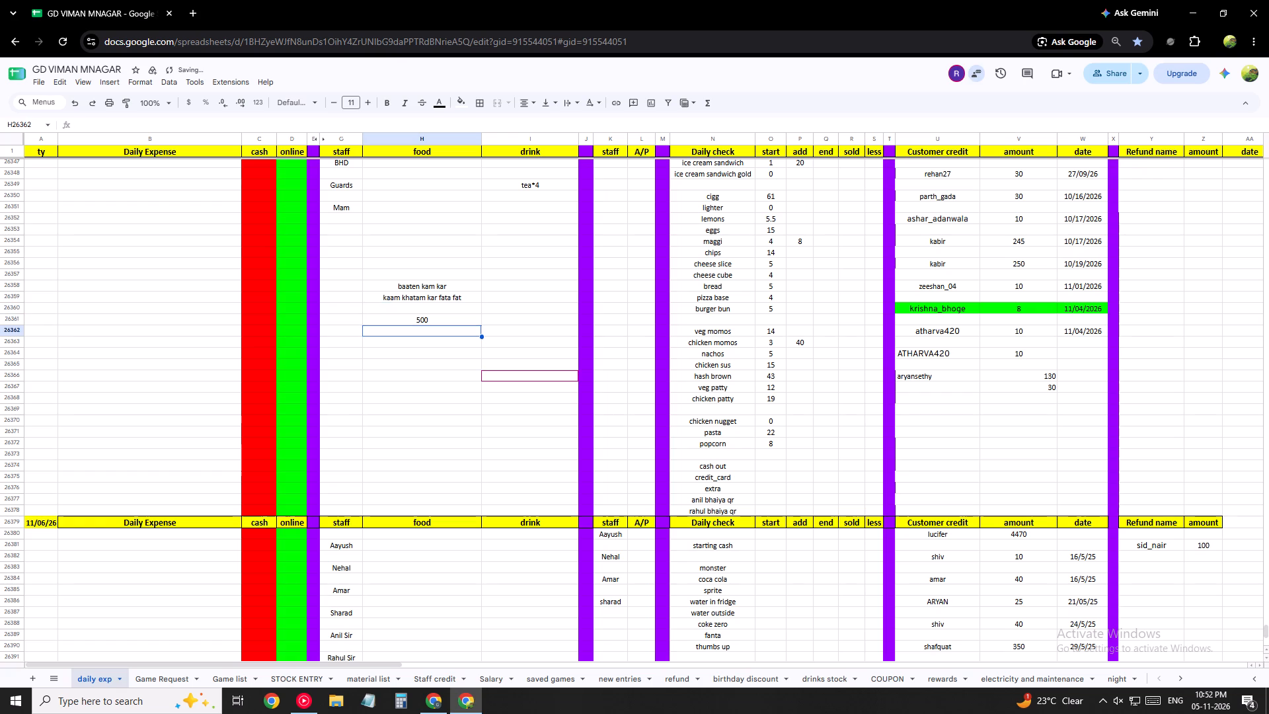
{"action": "type", "text": "200"}
{"action": "key", "text": "Down"}
{"action": "type", "text": "100"}
{"action": "key", "text": "Down"}
Continue the denomination list in the food column with 50, 20, 10, 5, 2 and 1.
{"action": "key", "text": "5"}
{"action": "key", "text": "Down"}
{"action": "key", "text": "0"}
{"action": "key", "text": "Up"}
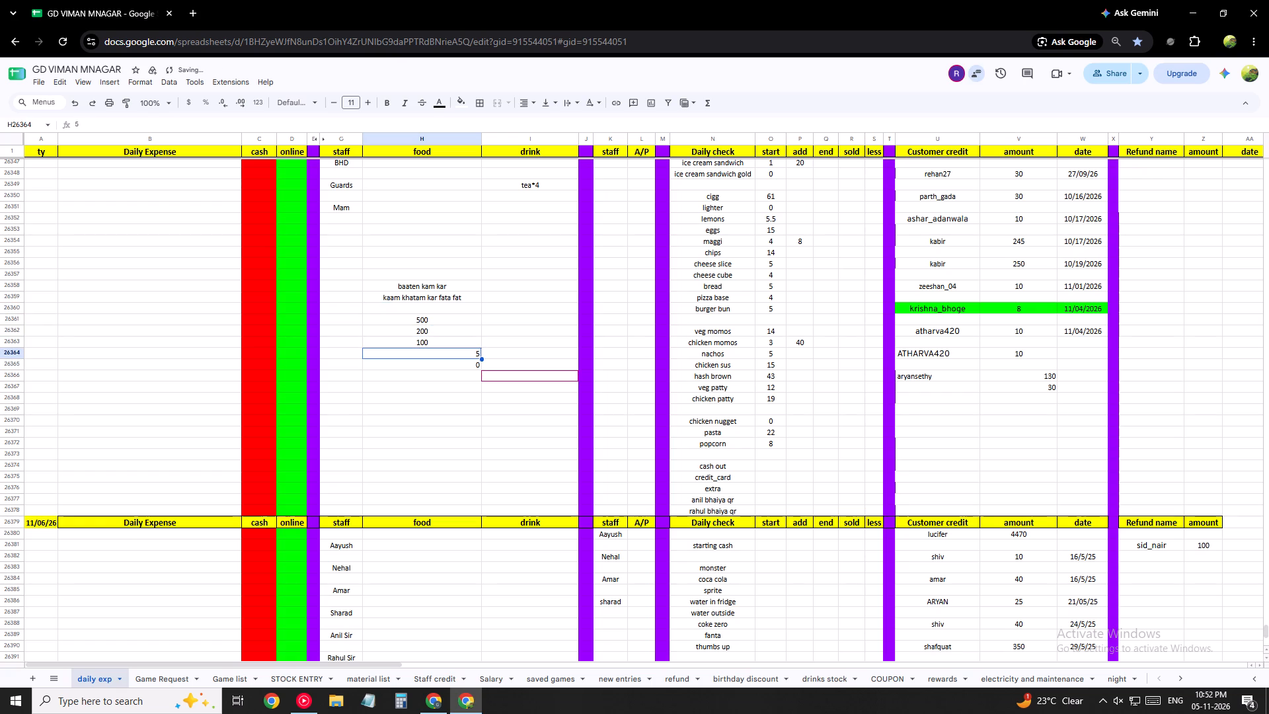
{"action": "type", "text": "50"}
{"action": "key", "text": "Down"}
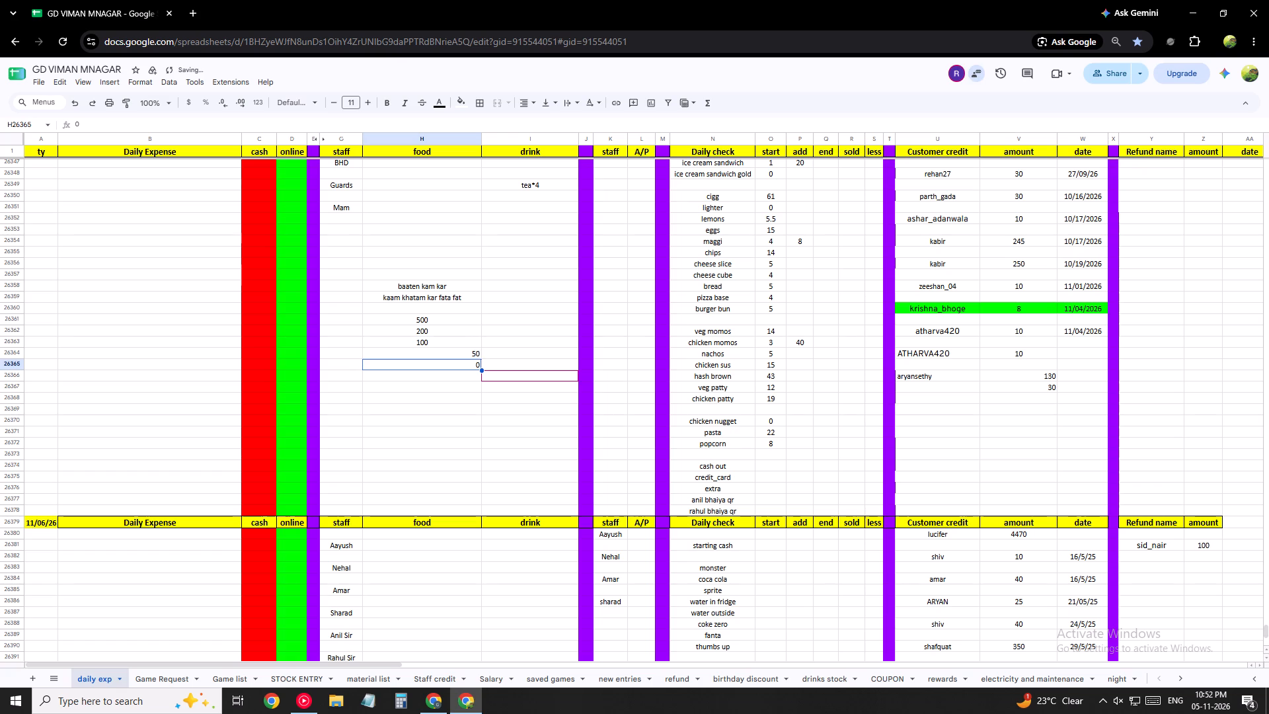
{"action": "type", "text": "20"}
{"action": "key", "text": "Down"}
{"action": "type", "text": "10"}
{"action": "key", "text": "Down"}
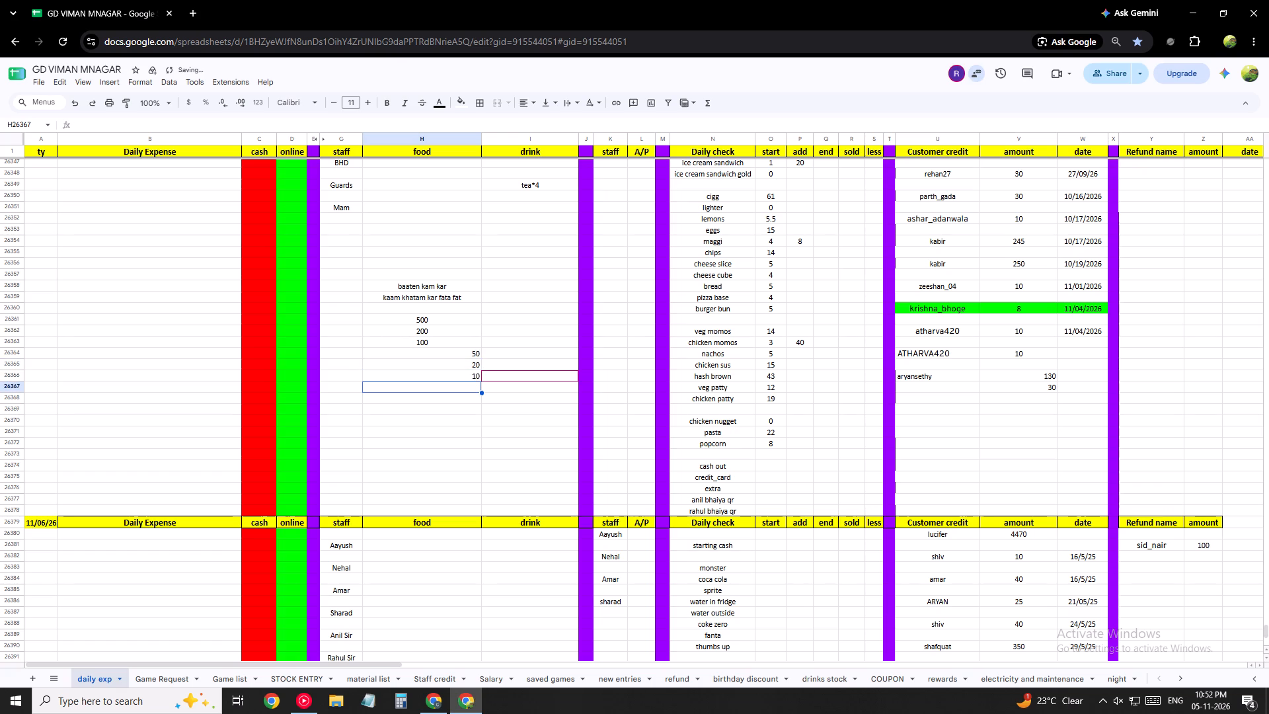
{"action": "key", "text": "5"}
{"action": "key", "text": "Down"}
{"action": "key", "text": "2"}
{"action": "key", "text": "Down"}
{"action": "key", "text": "1"}
{"action": "key", "text": "Down"}
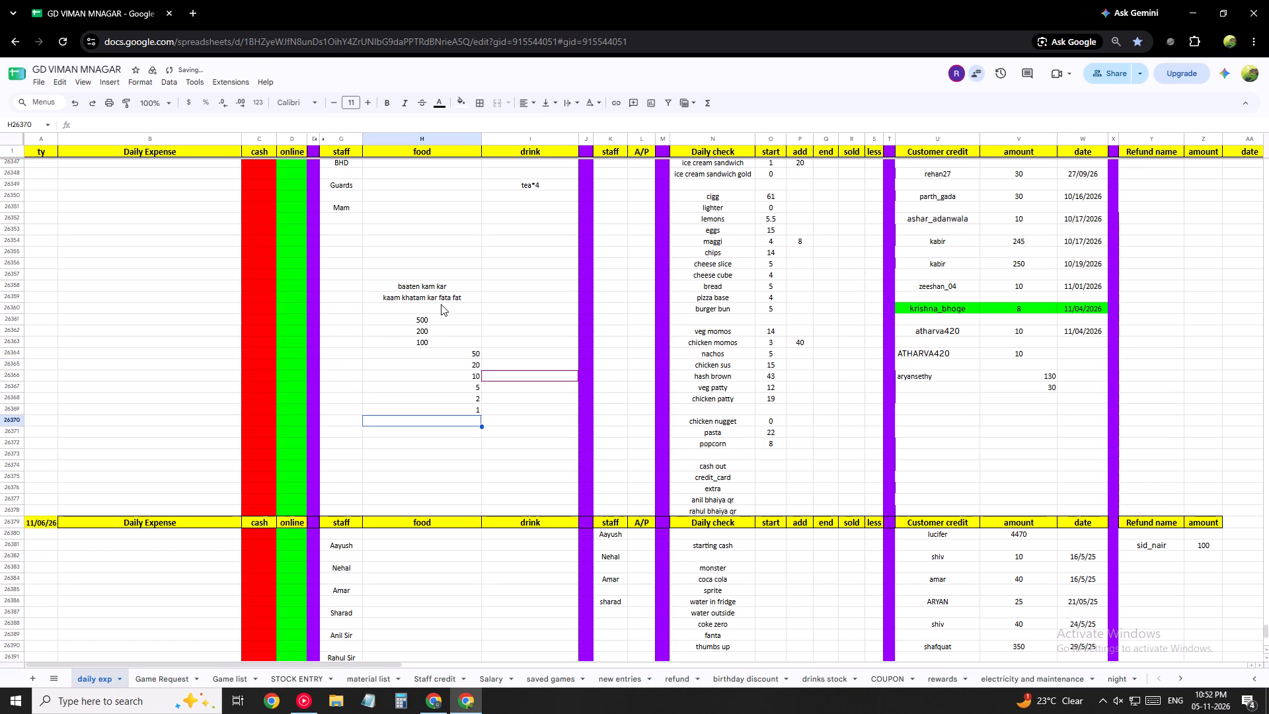
Centre-align the whole denomination list horizontally.
{"action": "left_click_drag", "start_coordinate": [441, 319], "coordinate": [469, 418]}
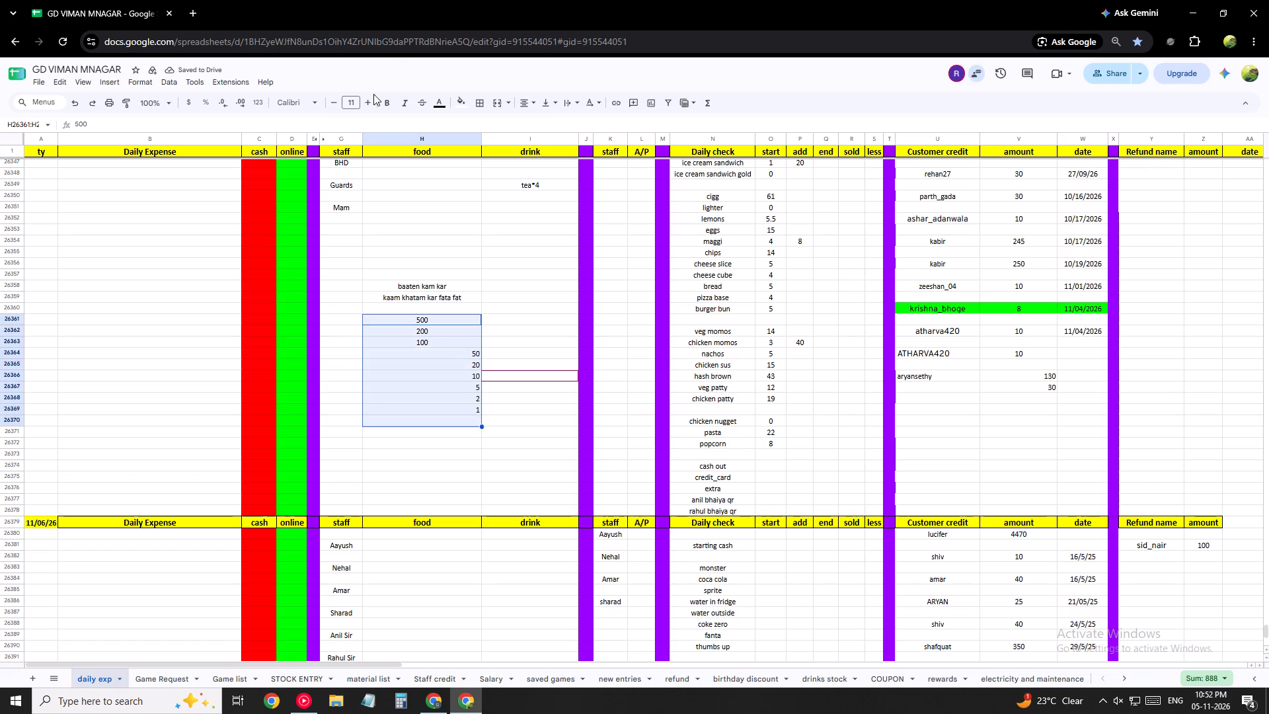
{"action": "left_click", "coordinate": [534, 102]}
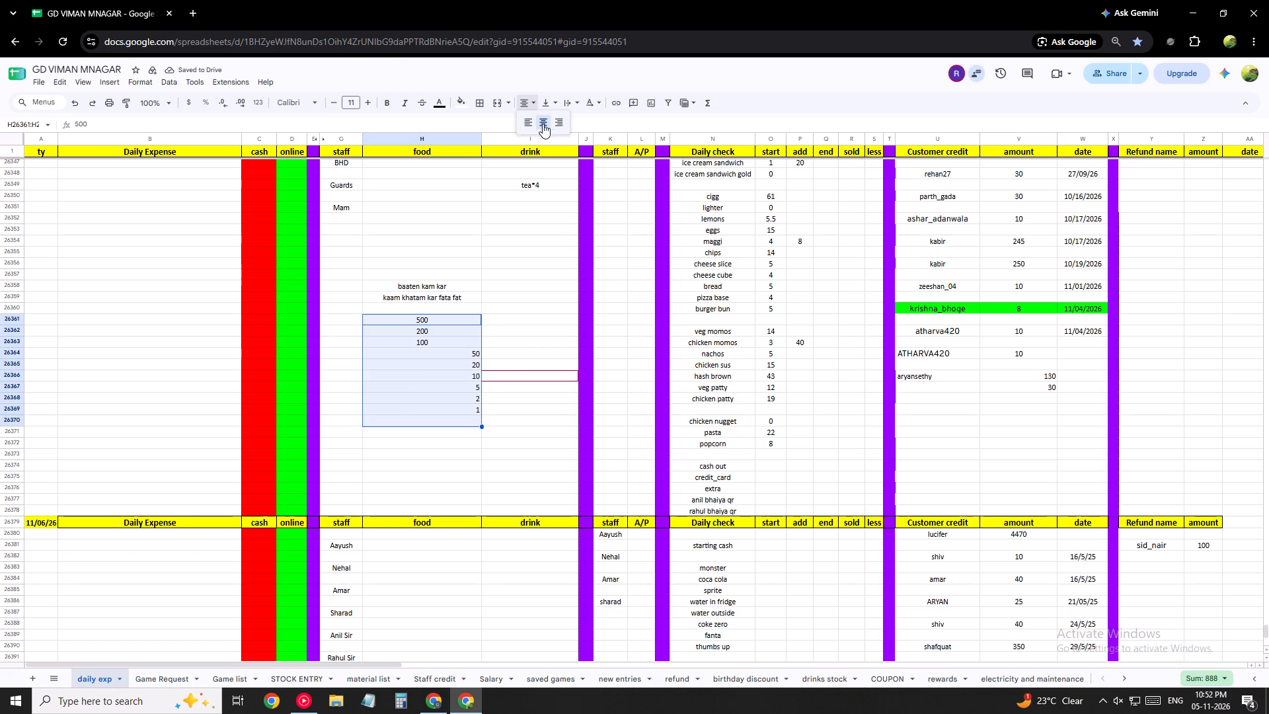
{"action": "left_click", "coordinate": [543, 124]}
{"action": "left_click", "coordinate": [483, 444]}
Enter the note counts in the staff column: 15 beside the 500 denomination and 6 beside 100.
{"action": "left_click", "coordinate": [339, 325]}
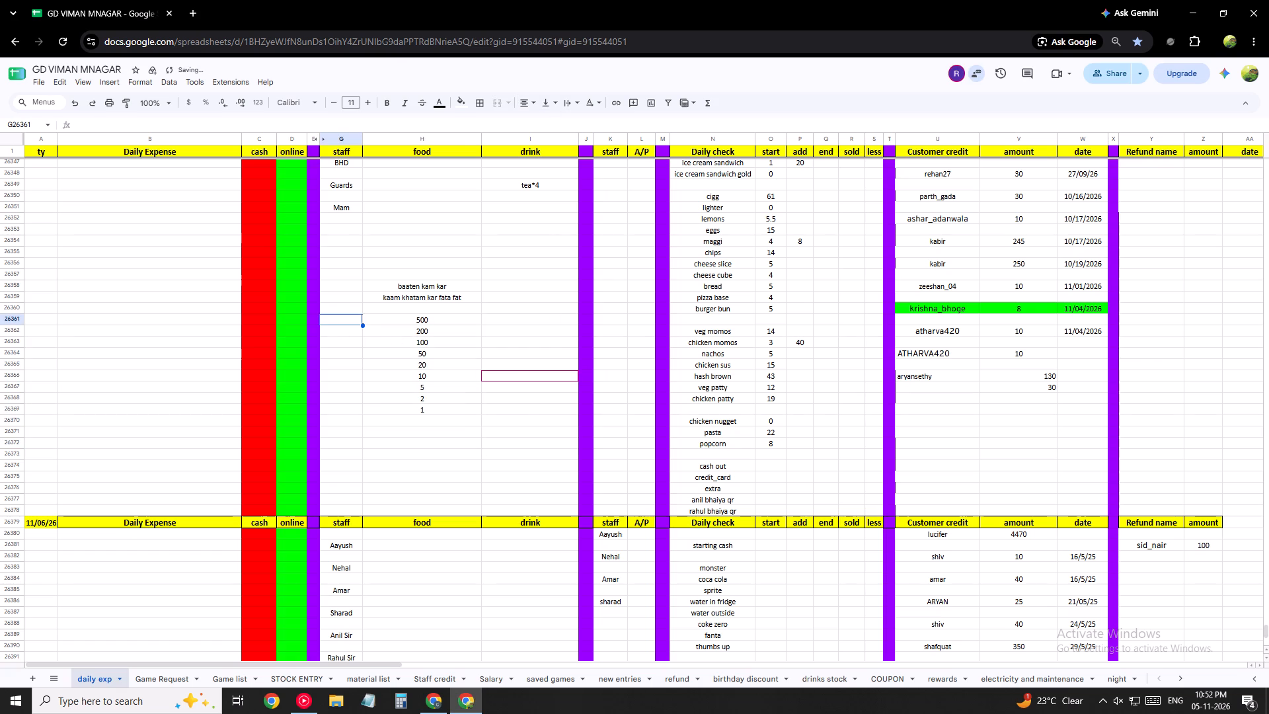
{"action": "type", "text": "15"}
{"action": "key", "text": "Down"}
{"action": "key", "text": "Down"}
{"action": "key", "text": "6"}
{"action": "key", "text": "Down"}
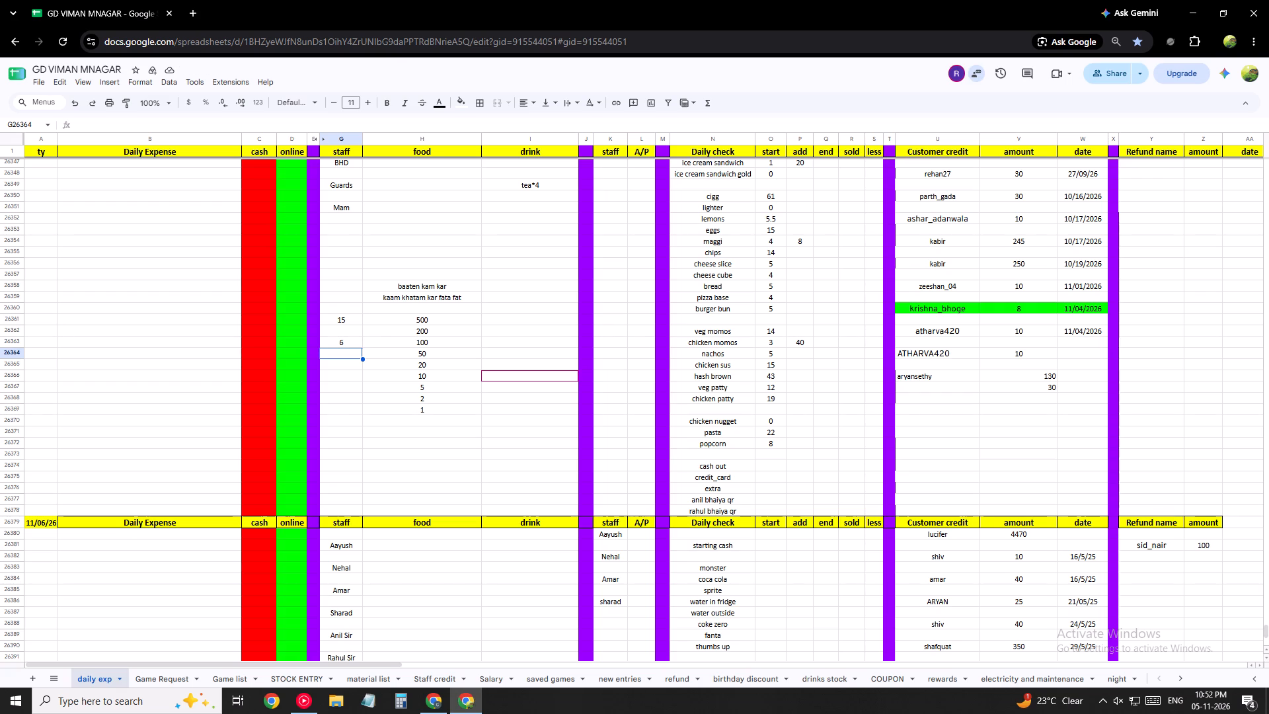
Enter the remaining counts in the staff column: 5 beside 10, 6 beside 5, 7 beside 2 and 8 beside 1.
{"action": "key", "text": "Down"}
{"action": "key", "text": "Down"}
{"action": "key", "text": "1"}
{"action": "key", "text": "Down"}
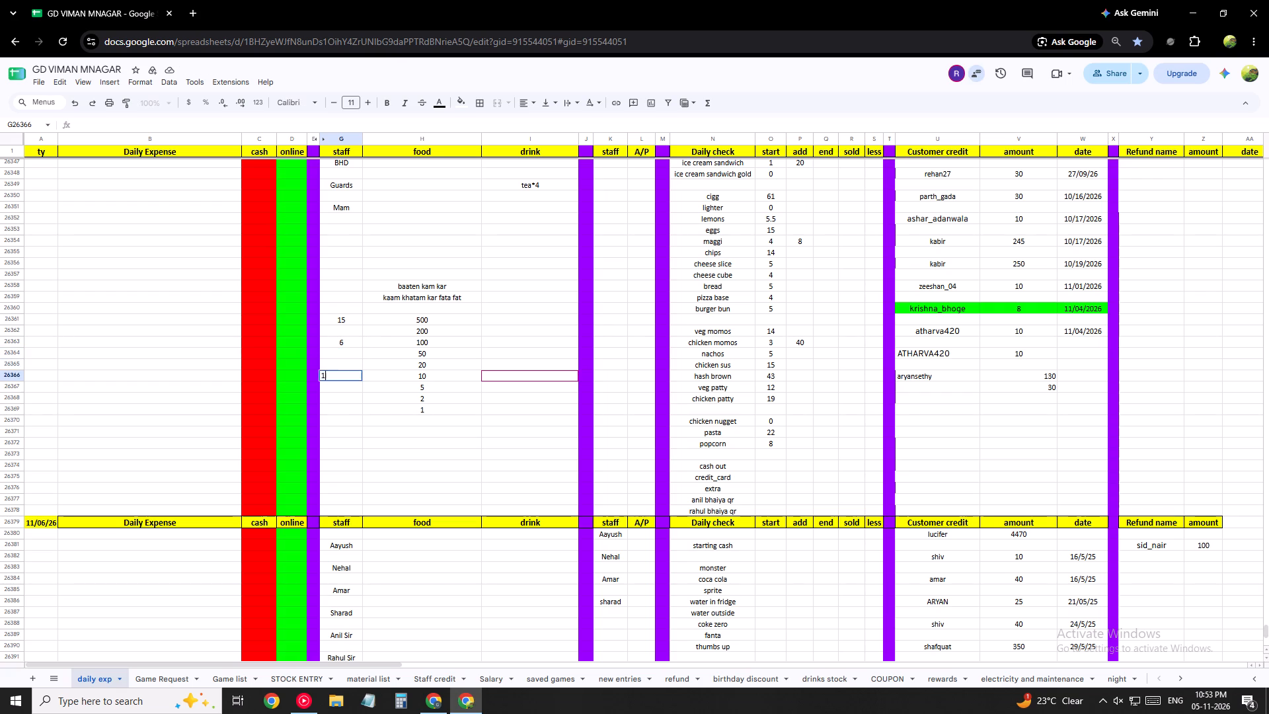
{"action": "key", "text": "Down"}
{"action": "key", "text": "Up"}
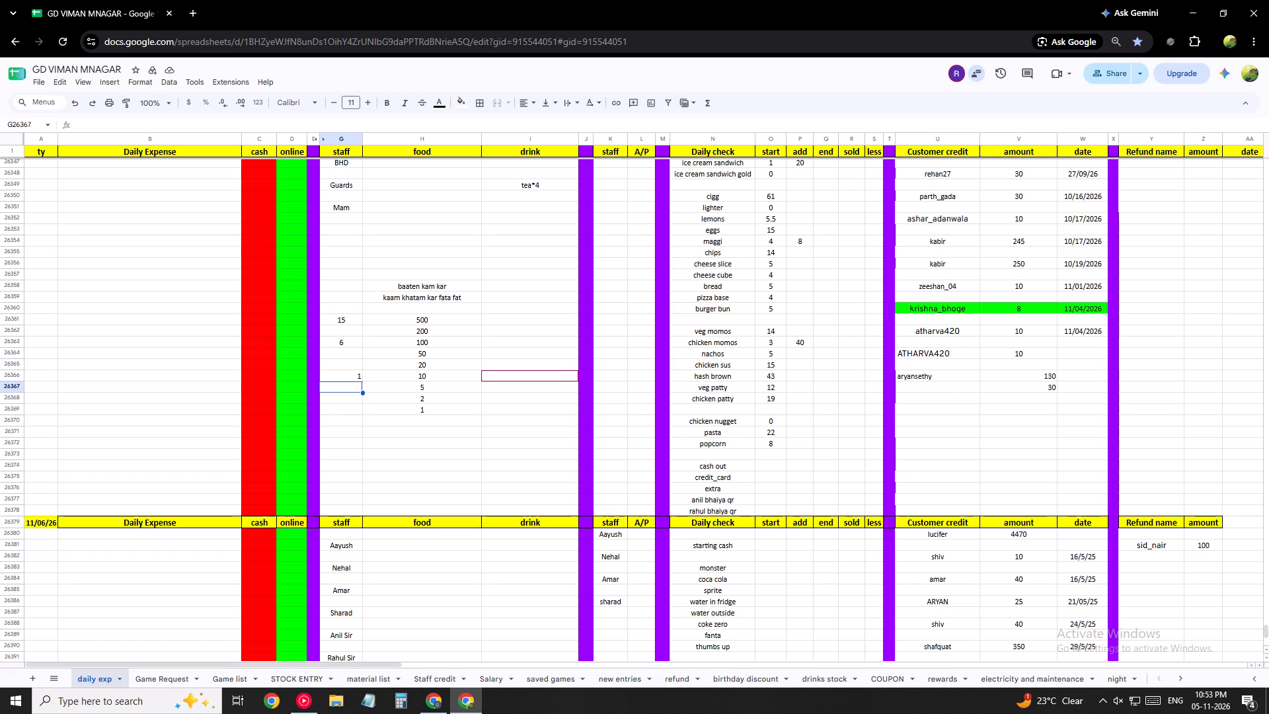
{"action": "key", "text": "Up"}
{"action": "key", "text": "5"}
{"action": "key", "text": "Down"}
{"action": "key", "text": "6"}
{"action": "key", "text": "Down"}
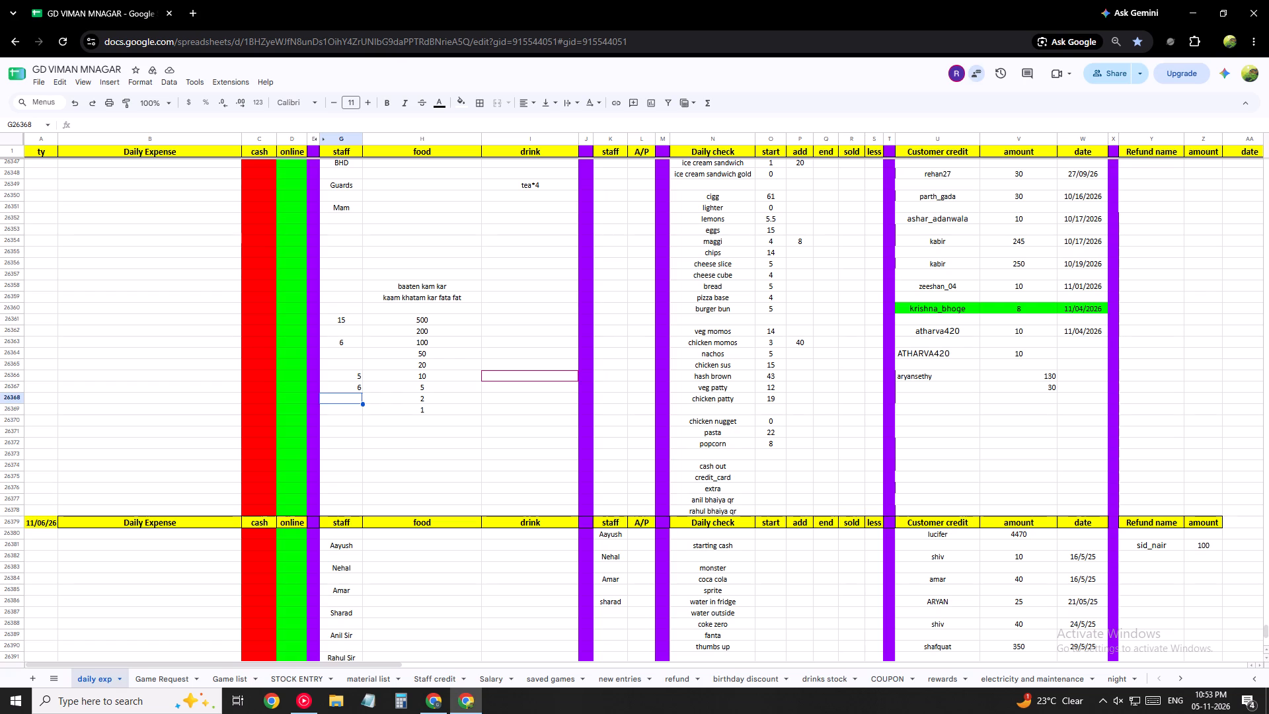
{"action": "key", "text": "7"}
{"action": "key", "text": "Down"}
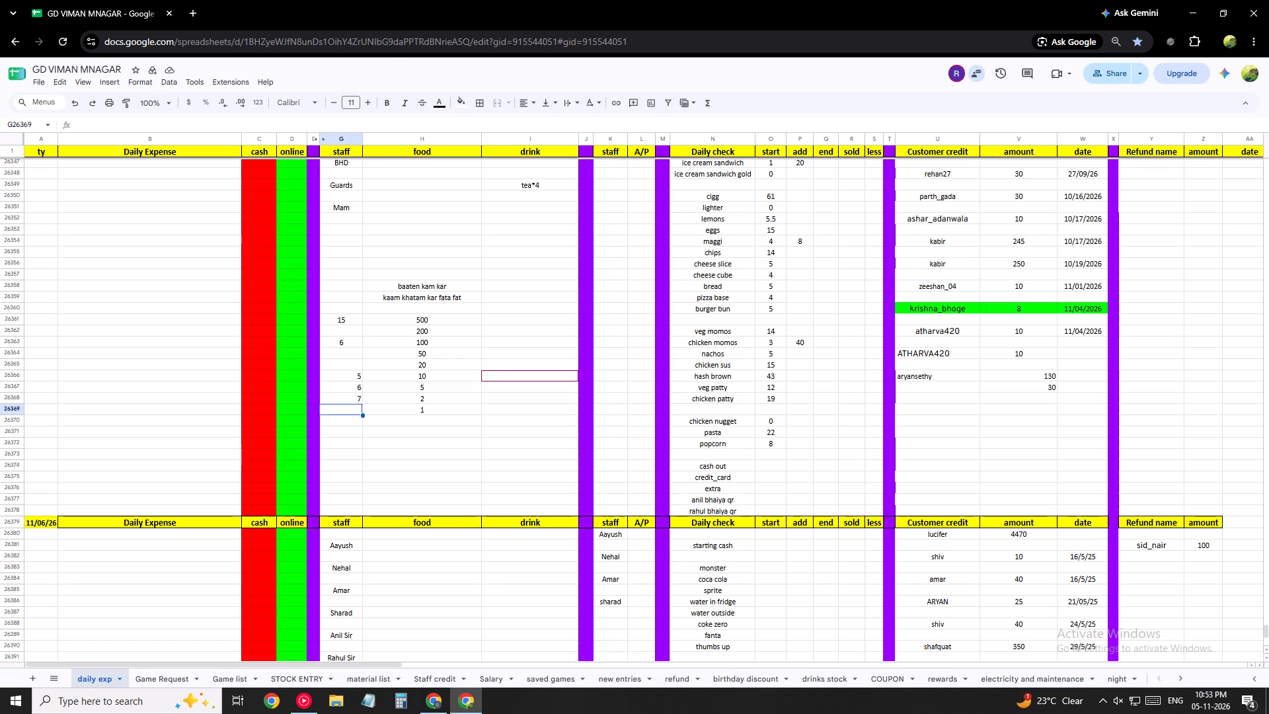
{"action": "key", "text": "8"}
{"action": "key", "text": "Down"}
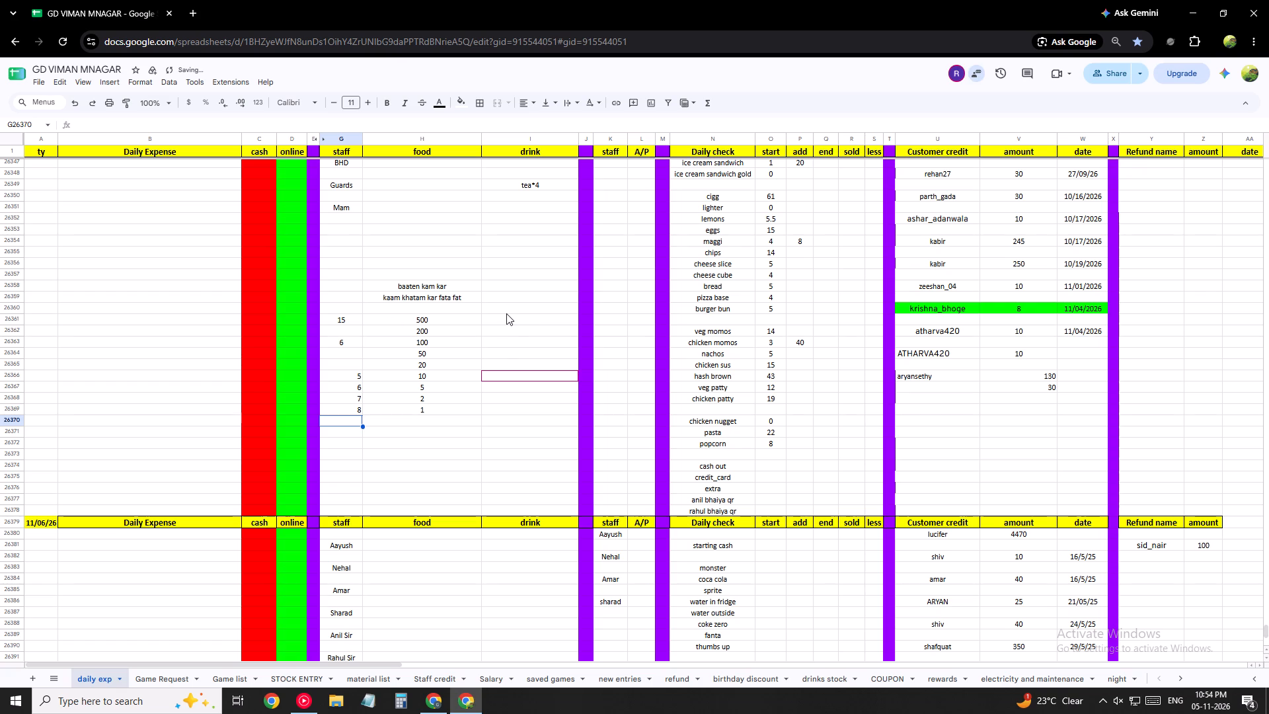
In the drink column of the 500 row, enter a formula multiplying the denomination by its count.
{"action": "left_click", "coordinate": [521, 321]}
{"action": "key", "text": "equal"}
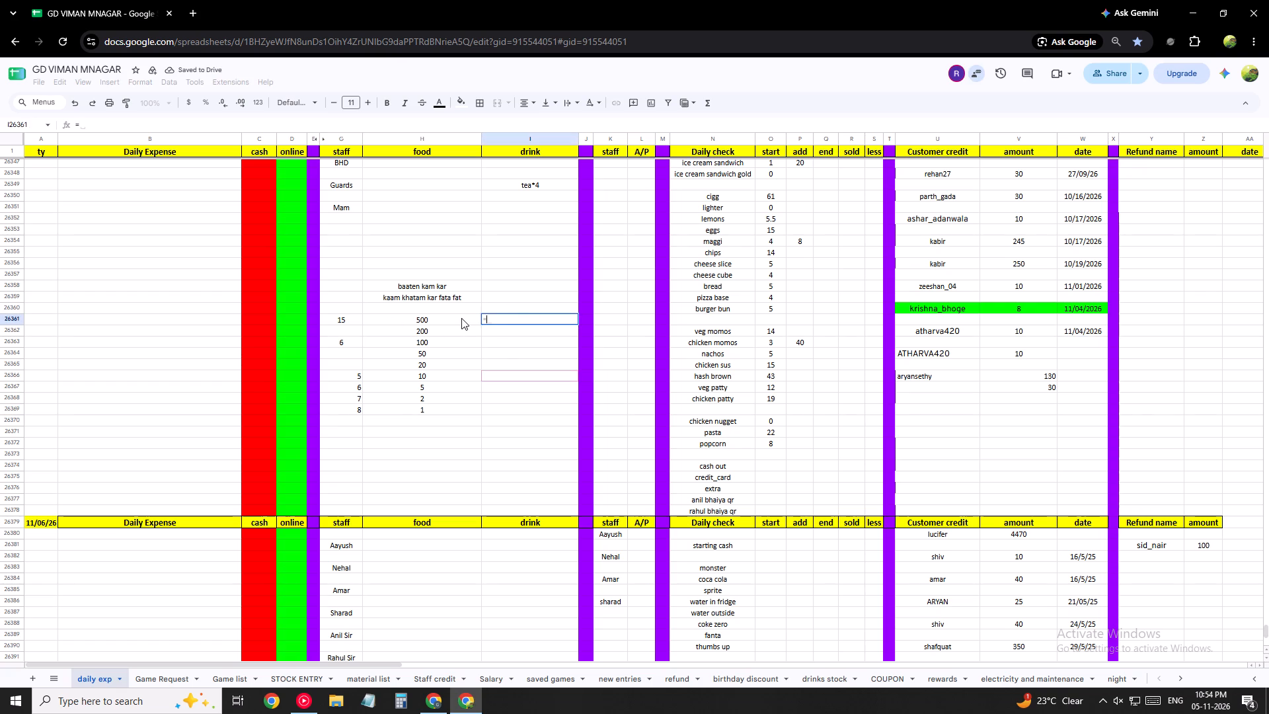
{"action": "left_click", "coordinate": [461, 318]}
{"action": "key", "text": "asterisk"}
{"action": "left_click", "coordinate": [344, 321]}
{"action": "key", "text": "Return"}
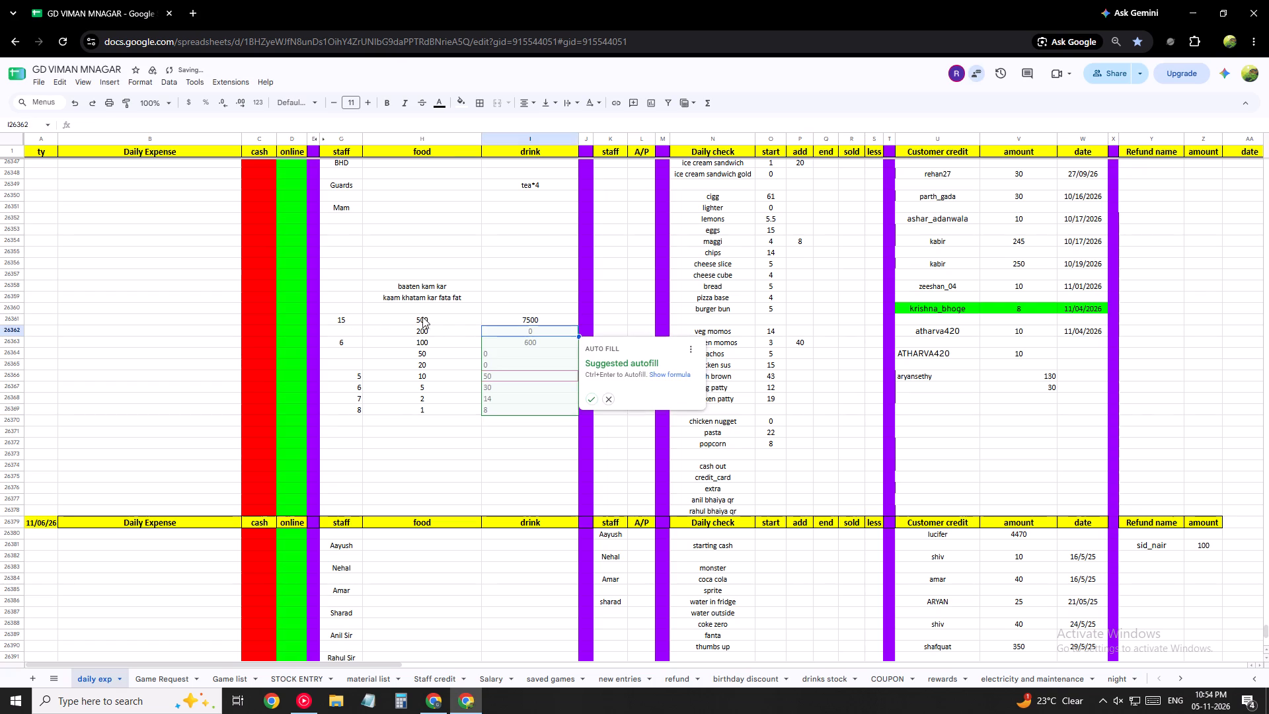
Fill the multiplication formula down the drink column to the row of denomination 1.
{"action": "left_click", "coordinate": [515, 320]}
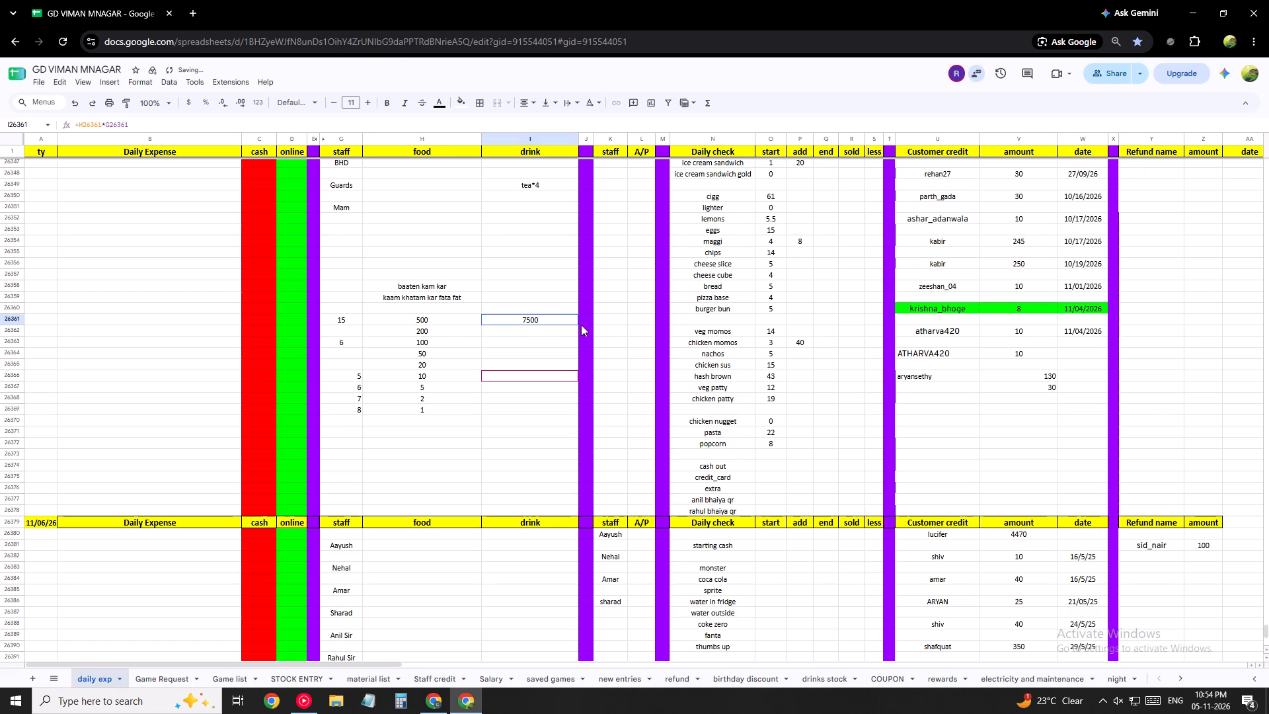
{"action": "left_click_drag", "start_coordinate": [580, 325], "coordinate": [580, 413]}
{"action": "left_click", "coordinate": [520, 462]}
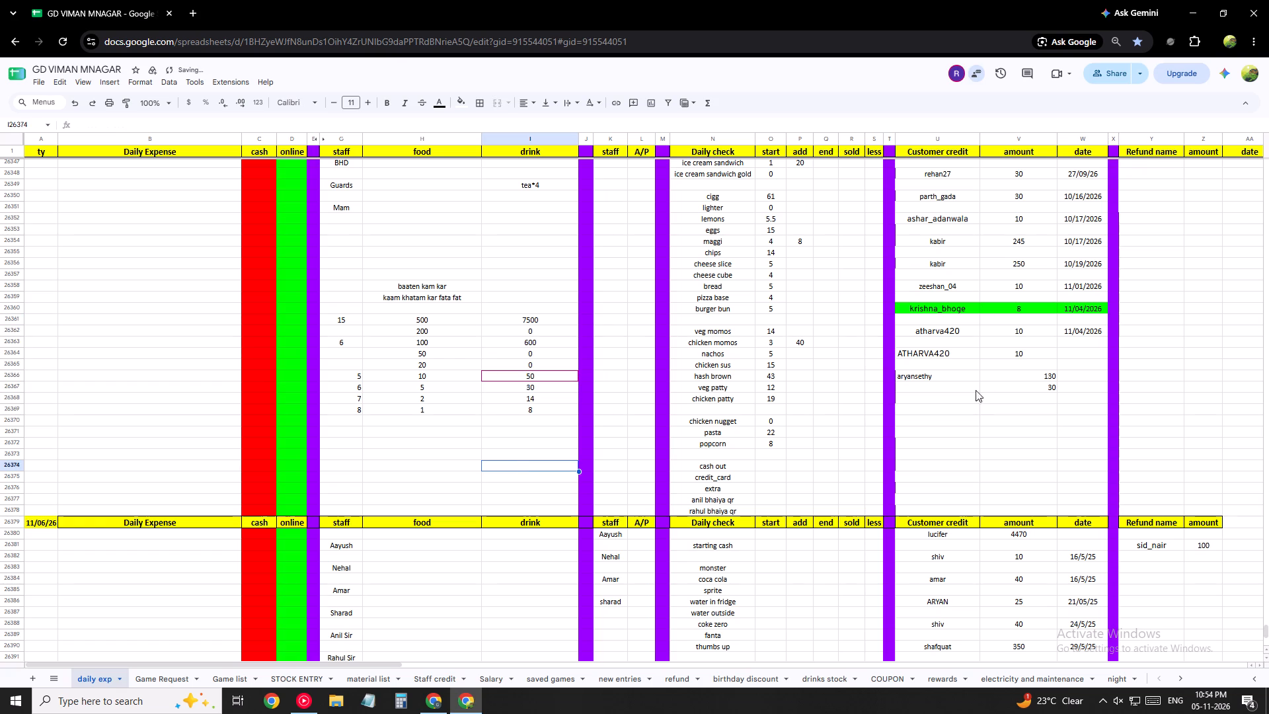
Clear the last customer credit entry of the 11/05/26 section, including its amounts 130 and 30.
{"action": "left_click", "coordinate": [941, 367]}
{"action": "left_click_drag", "start_coordinate": [941, 374], "coordinate": [1017, 397]}
{"action": "key", "text": "Delete"}
{"action": "left_click", "coordinate": [1030, 426]}
Enter the date 11/05/2026 for the last customer credit entry in the 11/06/26 section.
{"action": "scroll", "coordinate": [1030, 426], "scroll_direction": "up", "scroll_amount": 4}
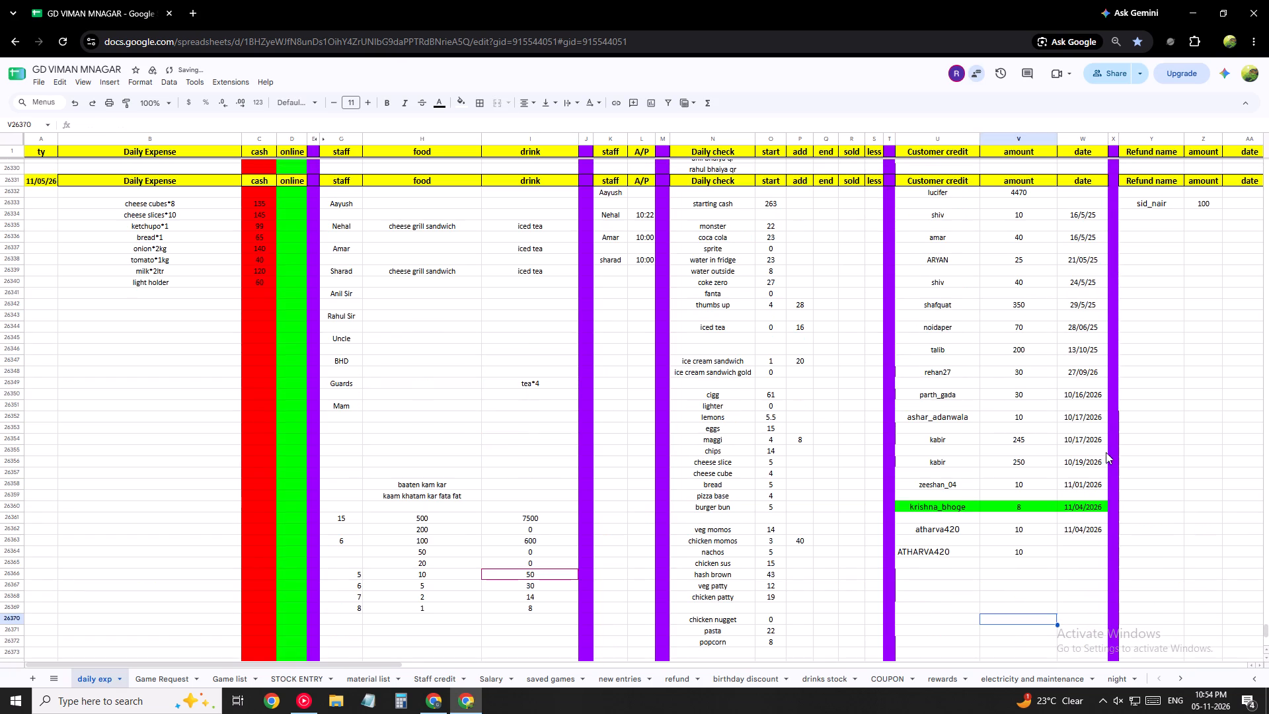
{"action": "scroll", "coordinate": [1107, 454], "scroll_direction": "down", "scroll_amount": 2}
{"action": "scroll", "coordinate": [1108, 455], "scroll_direction": "up", "scroll_amount": 1}
{"action": "scroll", "coordinate": [1108, 455], "scroll_direction": "down", "scroll_amount": 3}
{"action": "scroll", "coordinate": [1108, 457], "scroll_direction": "up", "scroll_amount": 1}
{"action": "scroll", "coordinate": [1108, 457], "scroll_direction": "down", "scroll_amount": 5}
{"action": "scroll", "coordinate": [1098, 462], "scroll_direction": "up", "scroll_amount": 1}
{"action": "scroll", "coordinate": [1098, 462], "scroll_direction": "down", "scroll_amount": 5}
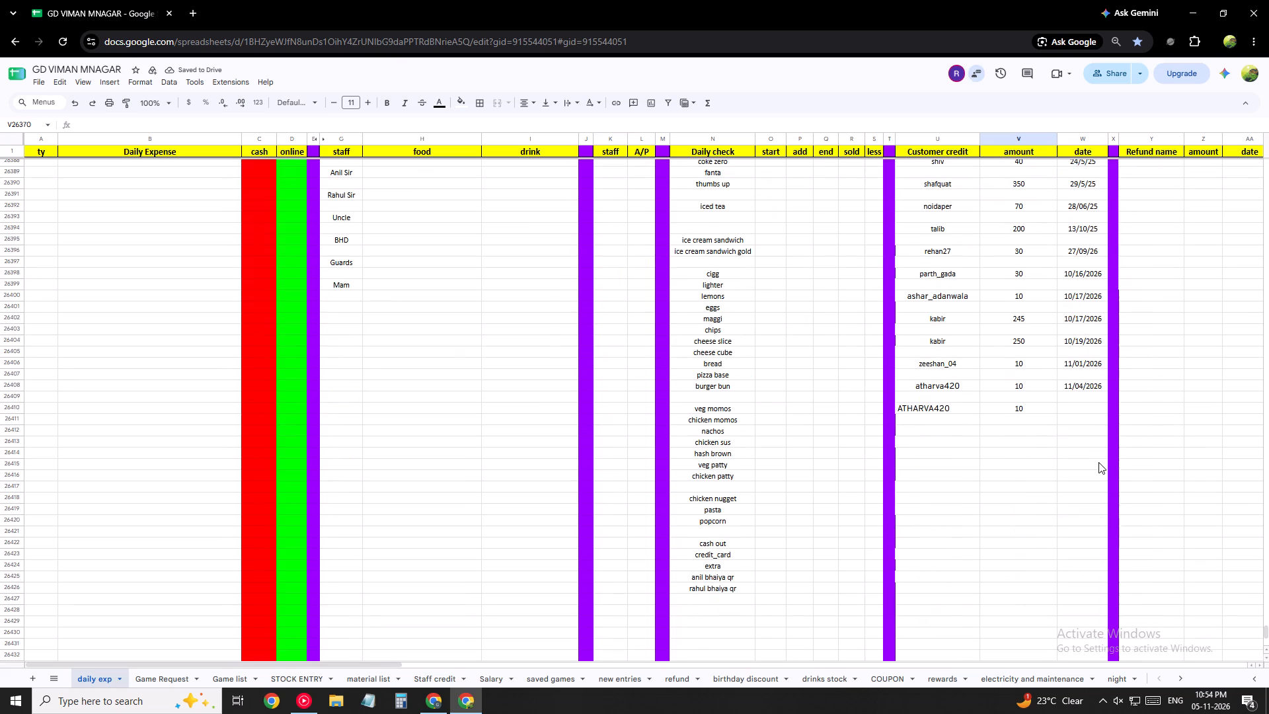
{"action": "scroll", "coordinate": [1040, 437], "scroll_direction": "up", "scroll_amount": 1}
{"action": "left_click", "coordinate": [1073, 409]}
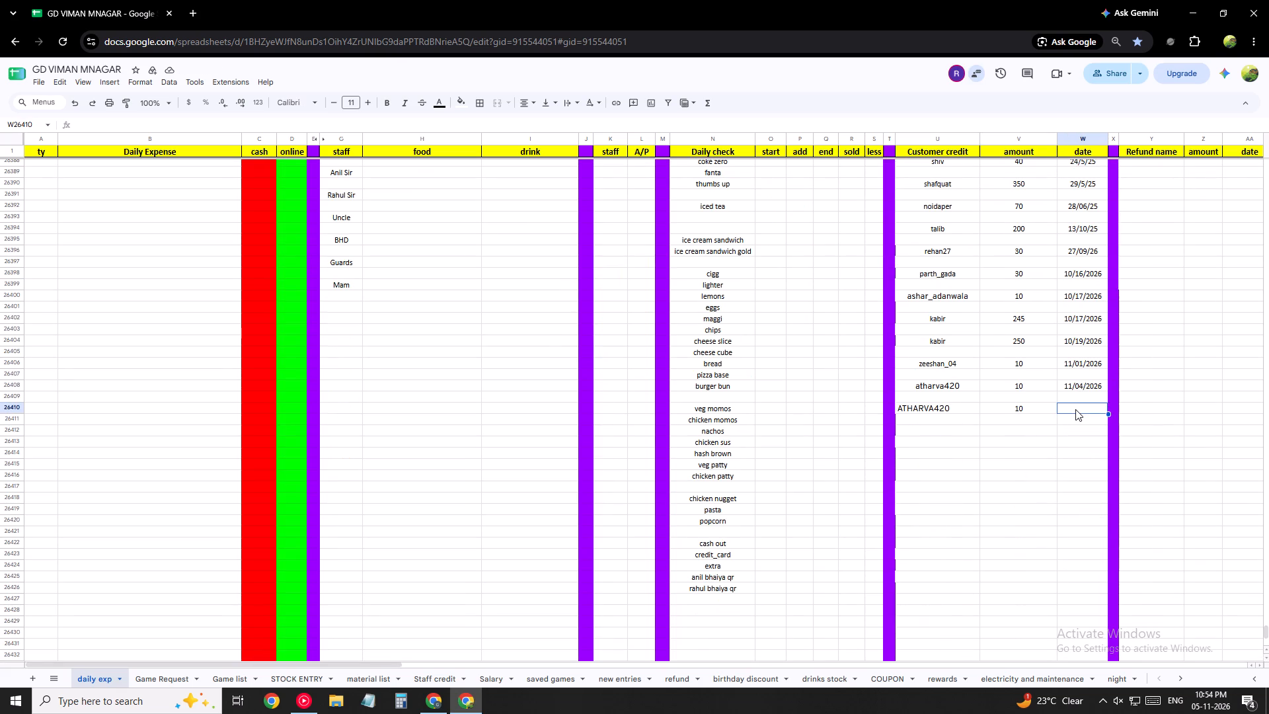
{"action": "type", "text": "11/05/2026"}
{"action": "key", "text": "Return"}
{"action": "left_click", "coordinate": [1003, 511]}
Delete the refund name and its amount of 100 from the 11/06/26 section.
{"action": "scroll", "coordinate": [1008, 510], "scroll_direction": "up", "scroll_amount": 2}
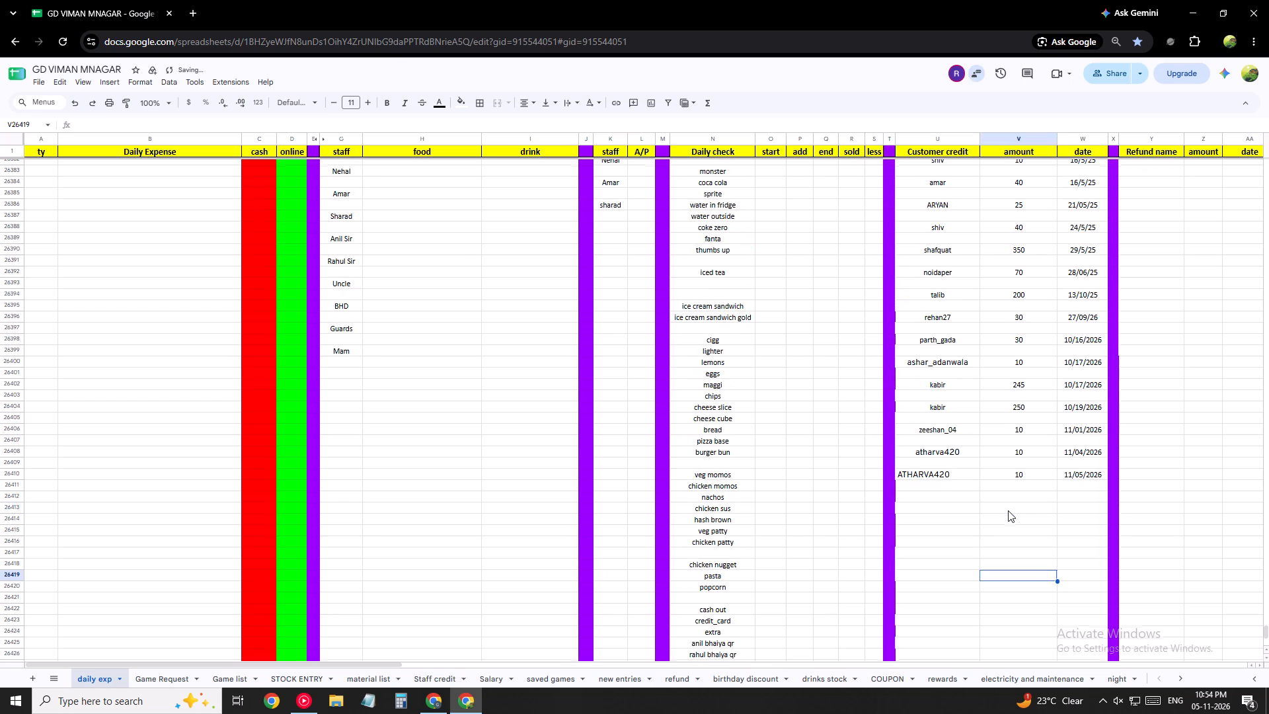
{"action": "left_click_drag", "start_coordinate": [1150, 219], "coordinate": [1189, 218]}
{"action": "key", "text": "Delete"}
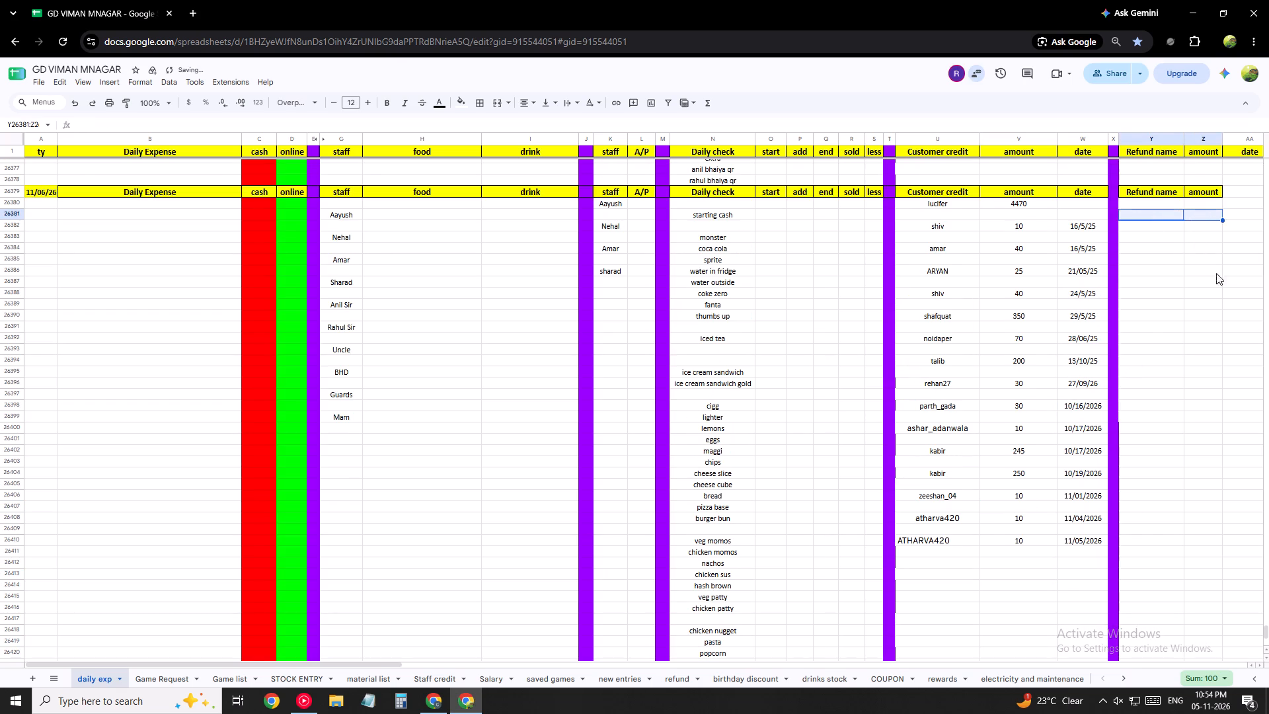
{"action": "left_click", "coordinate": [1219, 282]}
Enter the reply "ok sir" in the drink column beside "kaam khatam kar fata fat" in the 11/05/26 section.
{"action": "scroll", "coordinate": [1009, 375], "scroll_direction": "up", "scroll_amount": 2}
{"action": "scroll", "coordinate": [1166, 387], "scroll_direction": "up", "scroll_amount": 6}
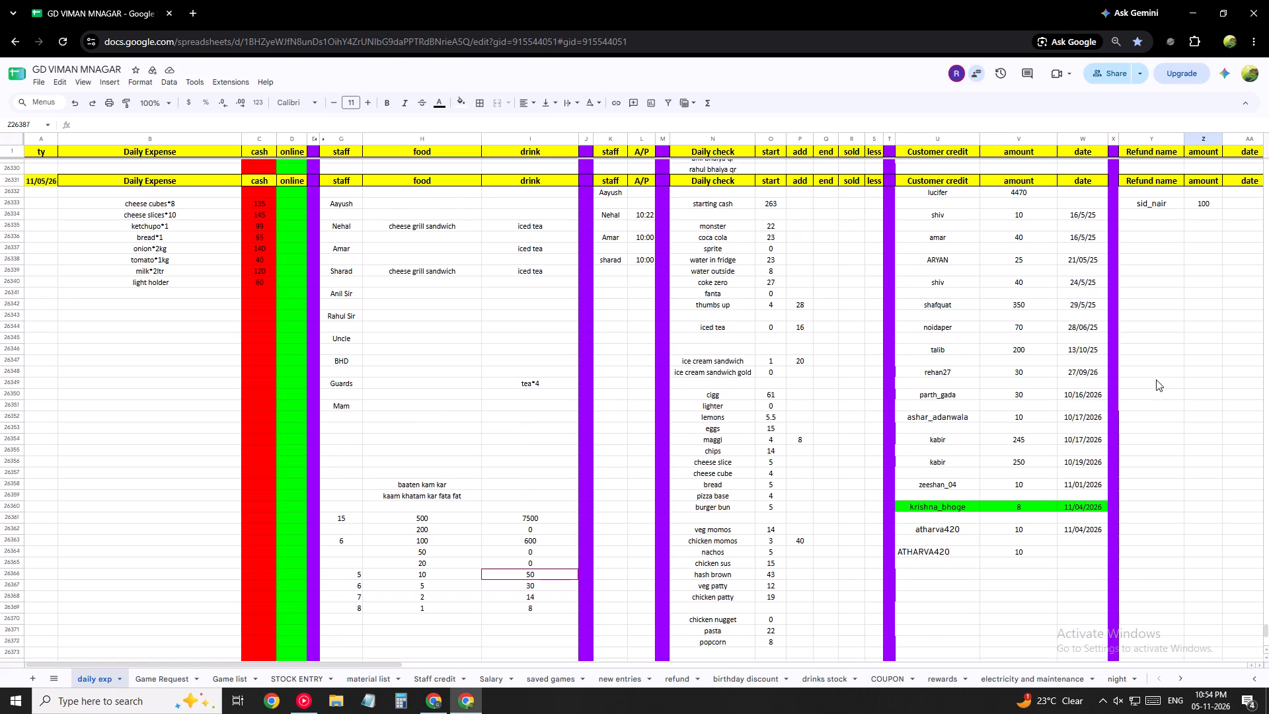
{"action": "left_click", "coordinate": [497, 502]}
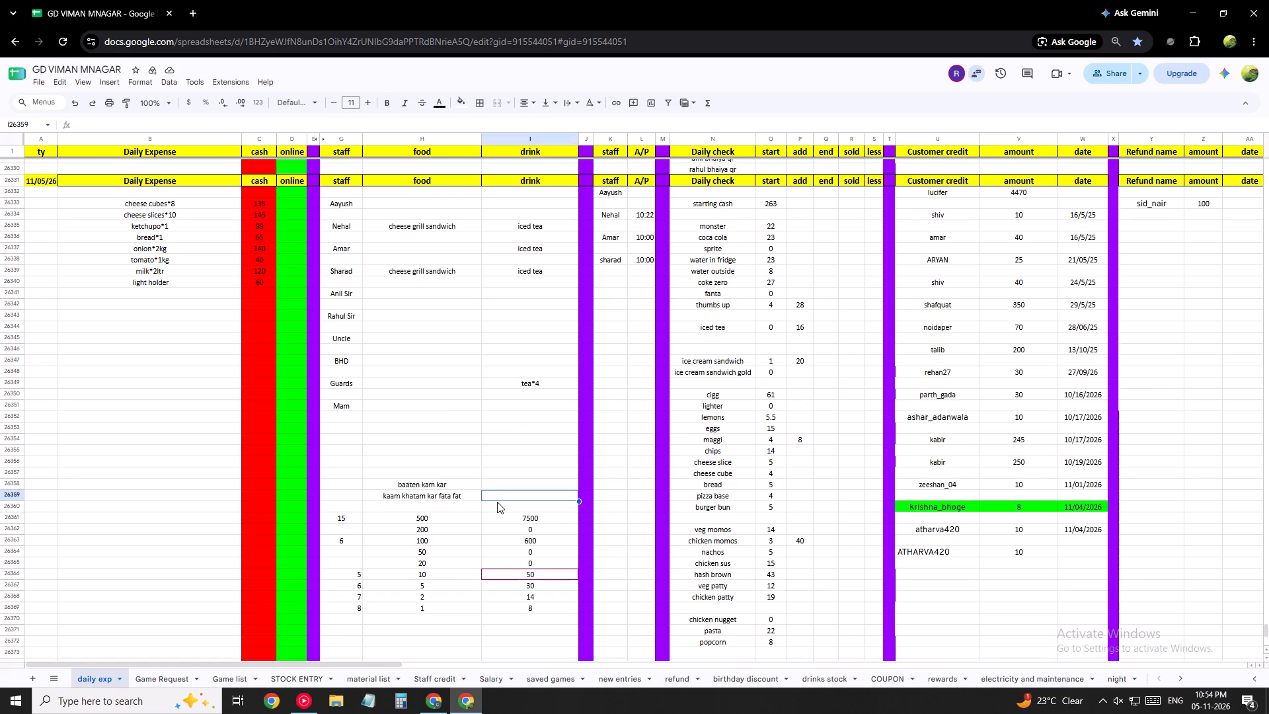
{"action": "type", "text": "ok sir"}
{"action": "key", "text": "Return"}
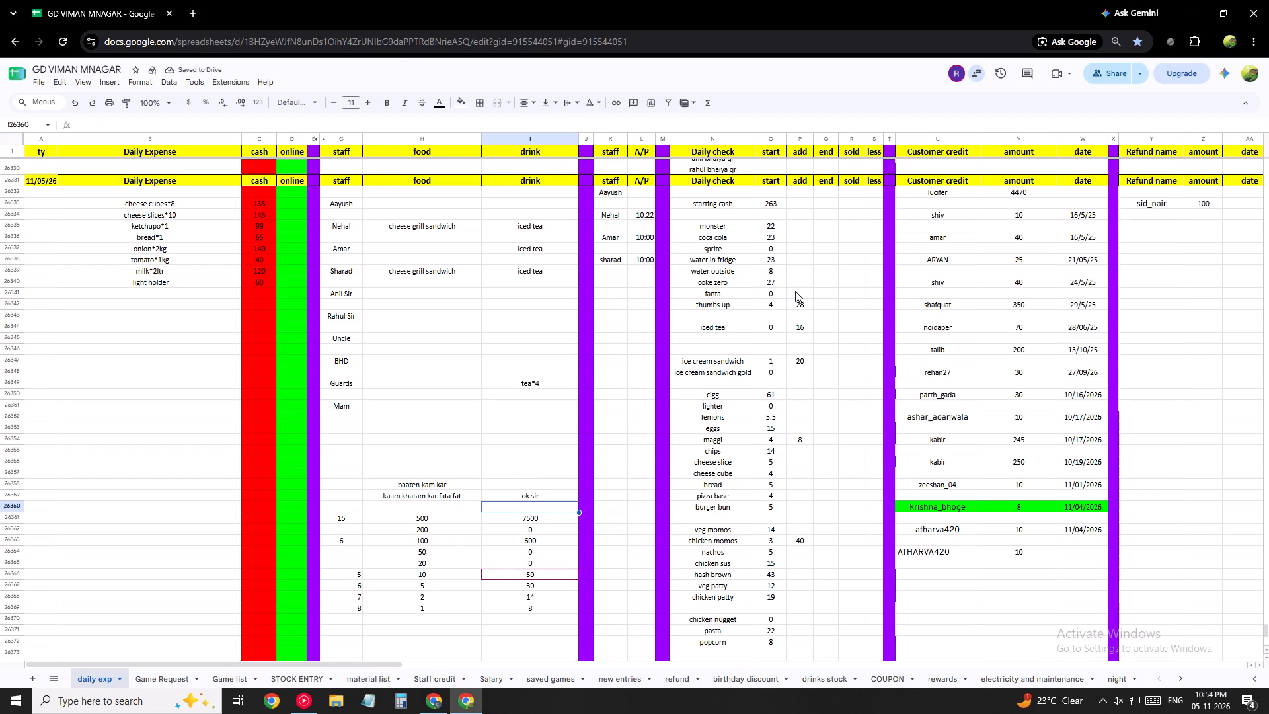
Record stock additions of 10 for cheese slice and 8 for cheese cube in the add column of the 11/05/26 daily check.
{"action": "left_click", "coordinate": [799, 427]}
{"action": "left_click", "coordinate": [798, 452]}
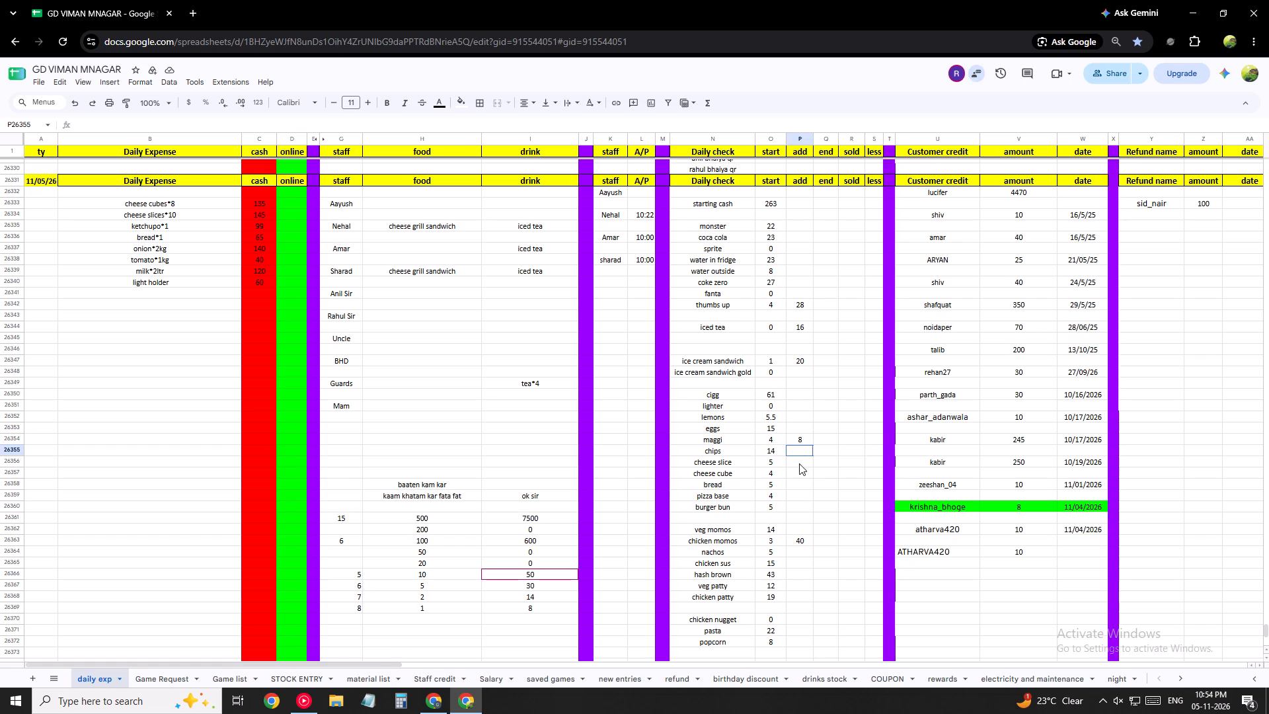
{"action": "left_click", "coordinate": [798, 467]}
{"action": "type", "text": "10"}
{"action": "key", "text": "Down"}
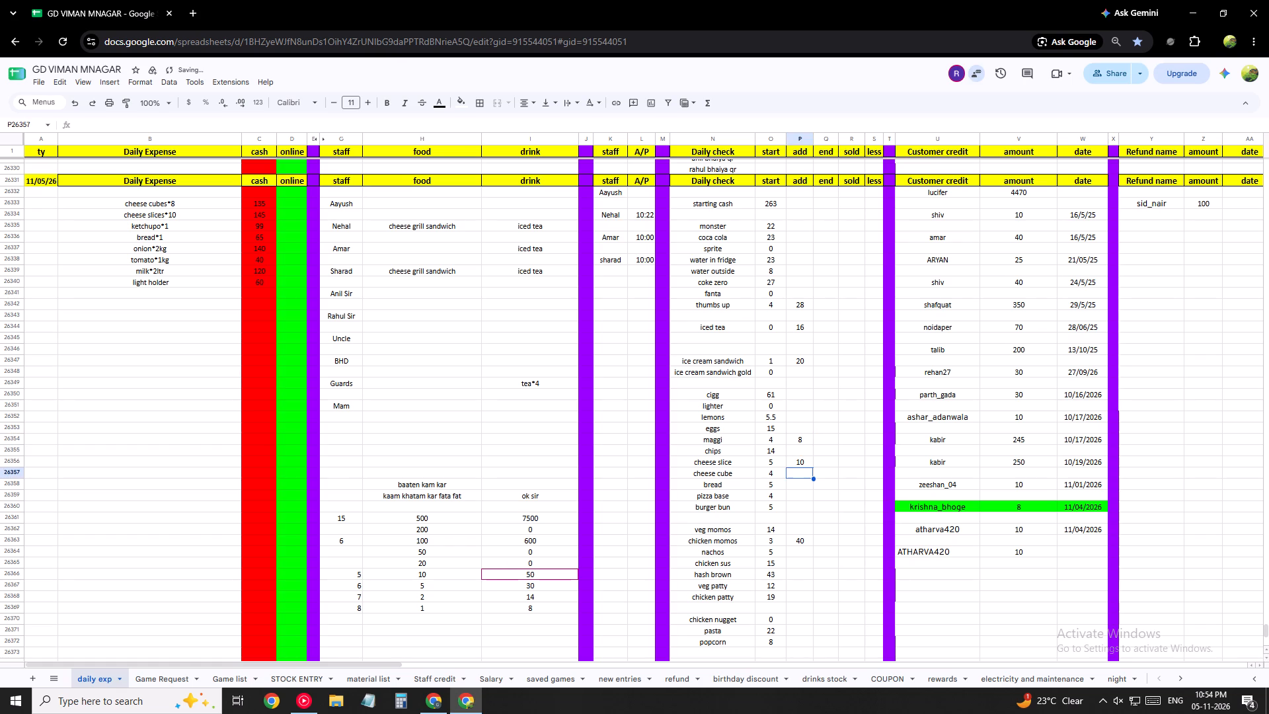
{"action": "key", "text": "8"}
{"action": "key", "text": "Down"}
{"action": "key", "text": "Down"}
{"action": "key", "text": "Up"}
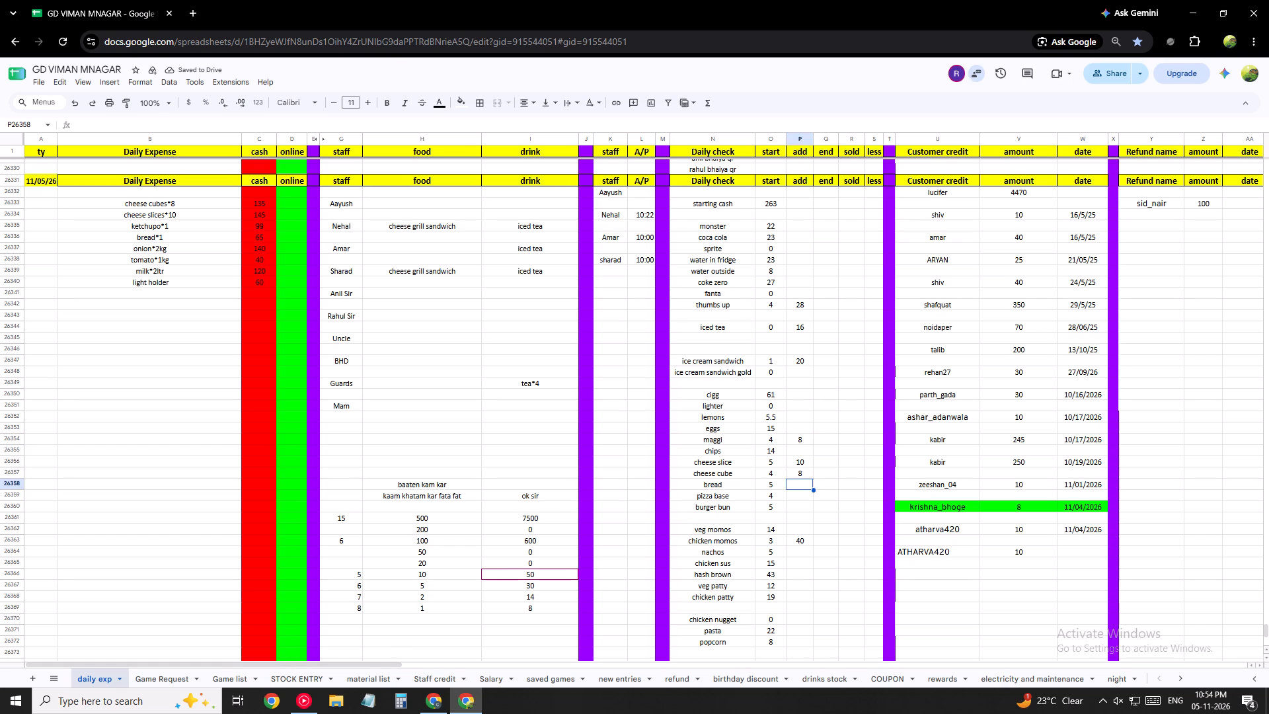
Review the add column of the 11/05/26 daily check from bread down to the cash out rows.
{"action": "key", "text": "Down"}
{"action": "key", "text": "Down"}
{"action": "key", "text": "Down"}
{"action": "key", "text": "Down"}
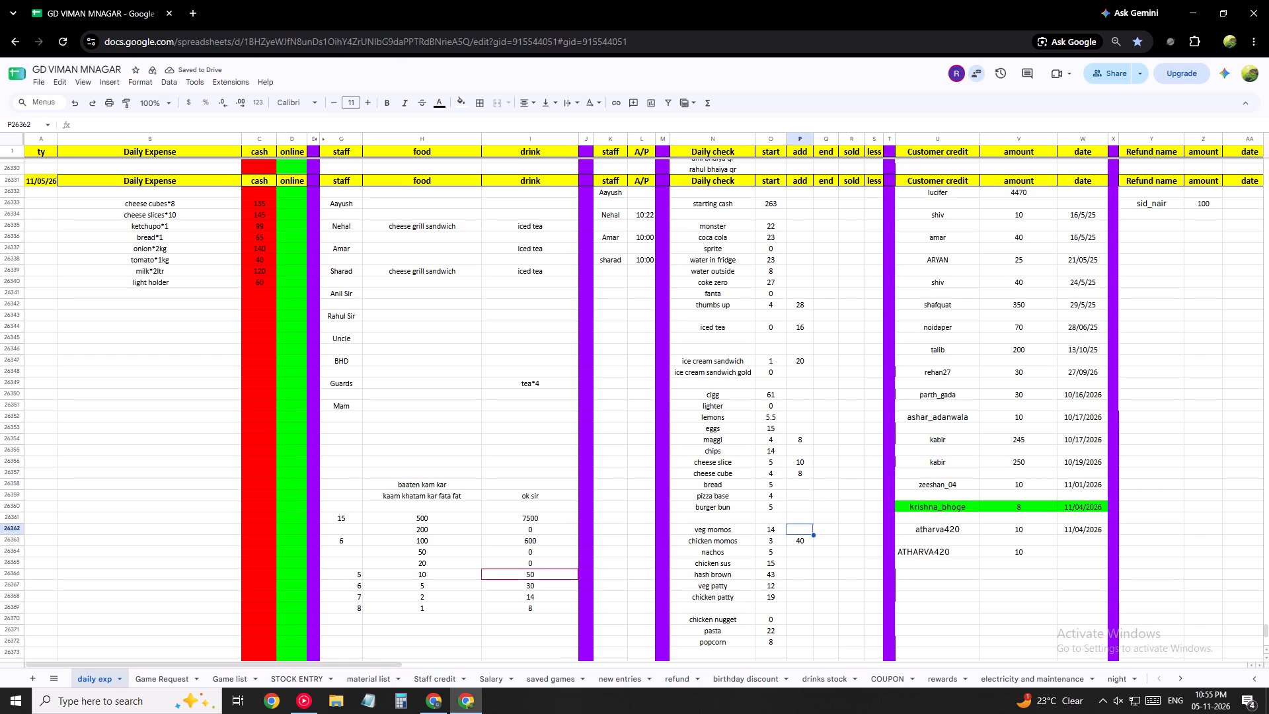
{"action": "key", "text": "Down"}
{"action": "key", "text": "Down"}
{"action": "key", "text": "Down"}
{"action": "key", "text": "Down"}
{"action": "key", "text": "Down"}
{"action": "key", "text": "Down"}
{"action": "key", "text": "Down"}
{"action": "key", "text": "Down"}
{"action": "key", "text": "Down"}
{"action": "key", "text": "Down"}
{"action": "key", "text": "Down"}
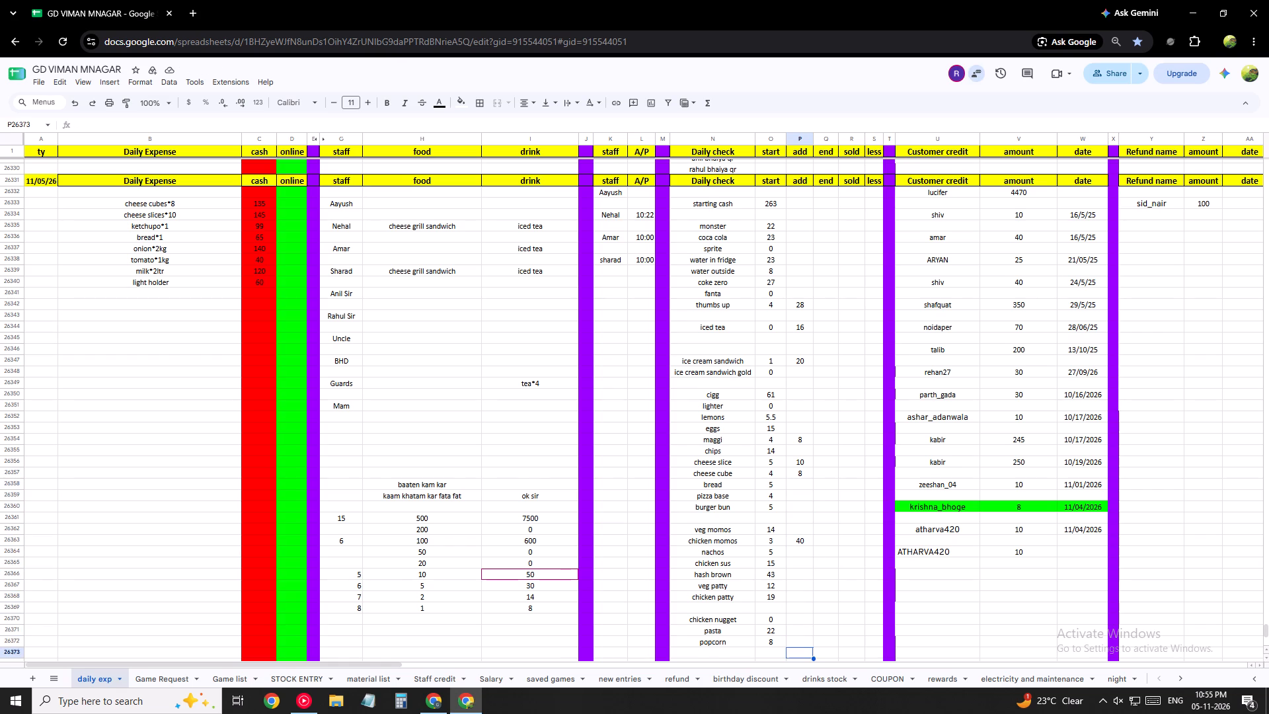
{"action": "key", "text": "Down"}
{"action": "key", "text": "Down"}
{"action": "key", "text": "Down"}
{"action": "key", "text": "Down"}
{"action": "key", "text": "Down"}
{"action": "key", "text": "Up"}
{"action": "key", "text": "Up"}
{"action": "key", "text": "Up"}
{"action": "key", "text": "Up"}
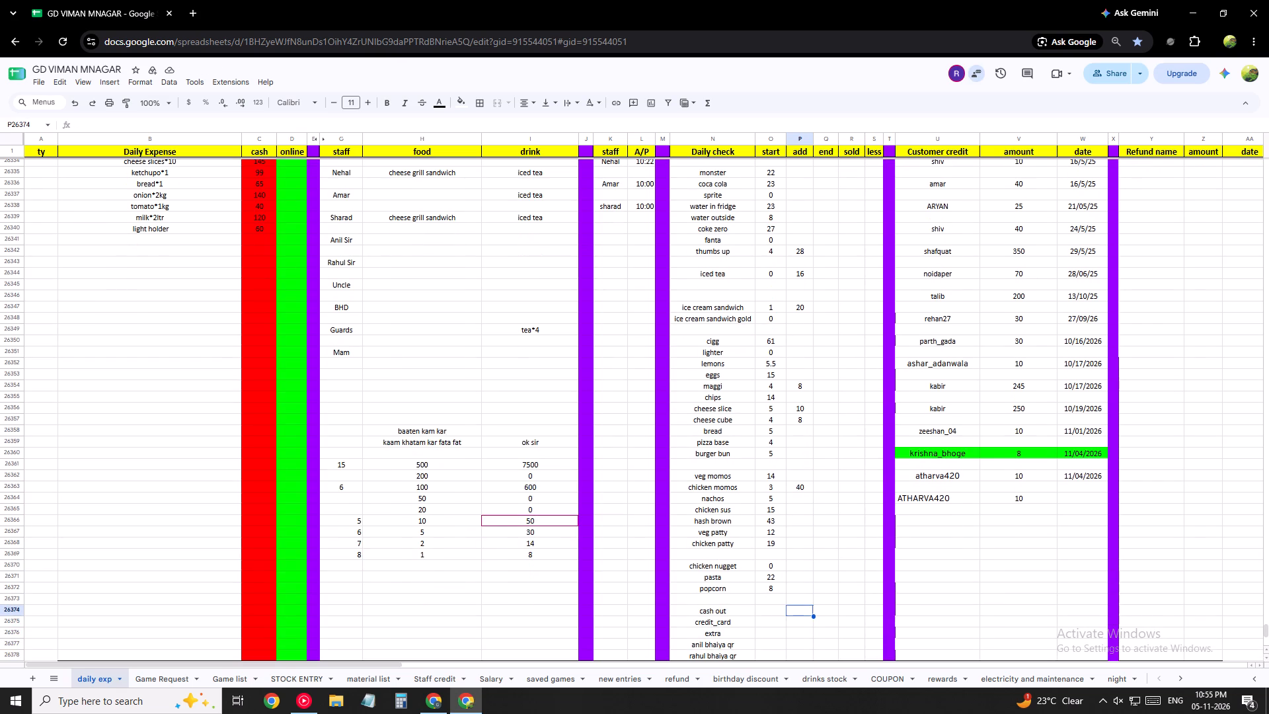
{"action": "key", "text": "Left"}
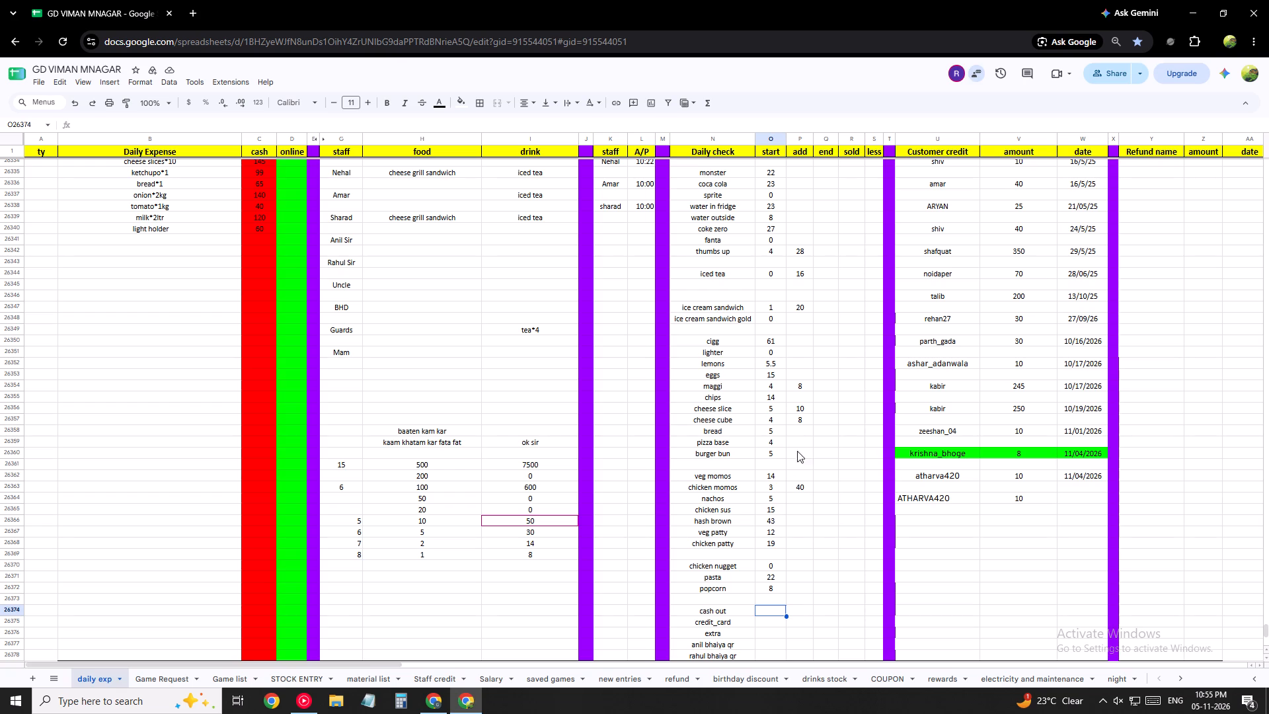
{"action": "left_click", "coordinate": [790, 430]}
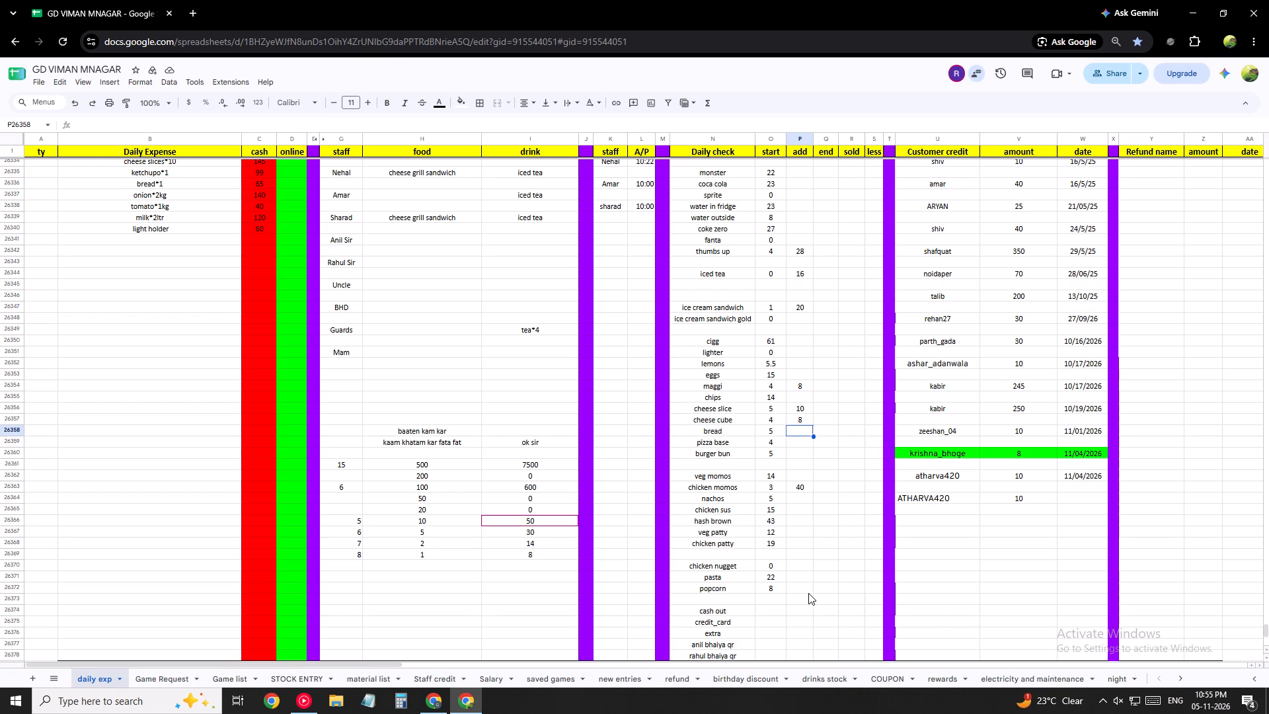
Enter the 11/06/26 start counts: monster 17, coca cola 17, sprite 0, water in fridge 12 and water outside 1.
{"action": "scroll", "coordinate": [808, 593], "scroll_direction": "down", "scroll_amount": 4}
{"action": "left_click", "coordinate": [779, 448]}
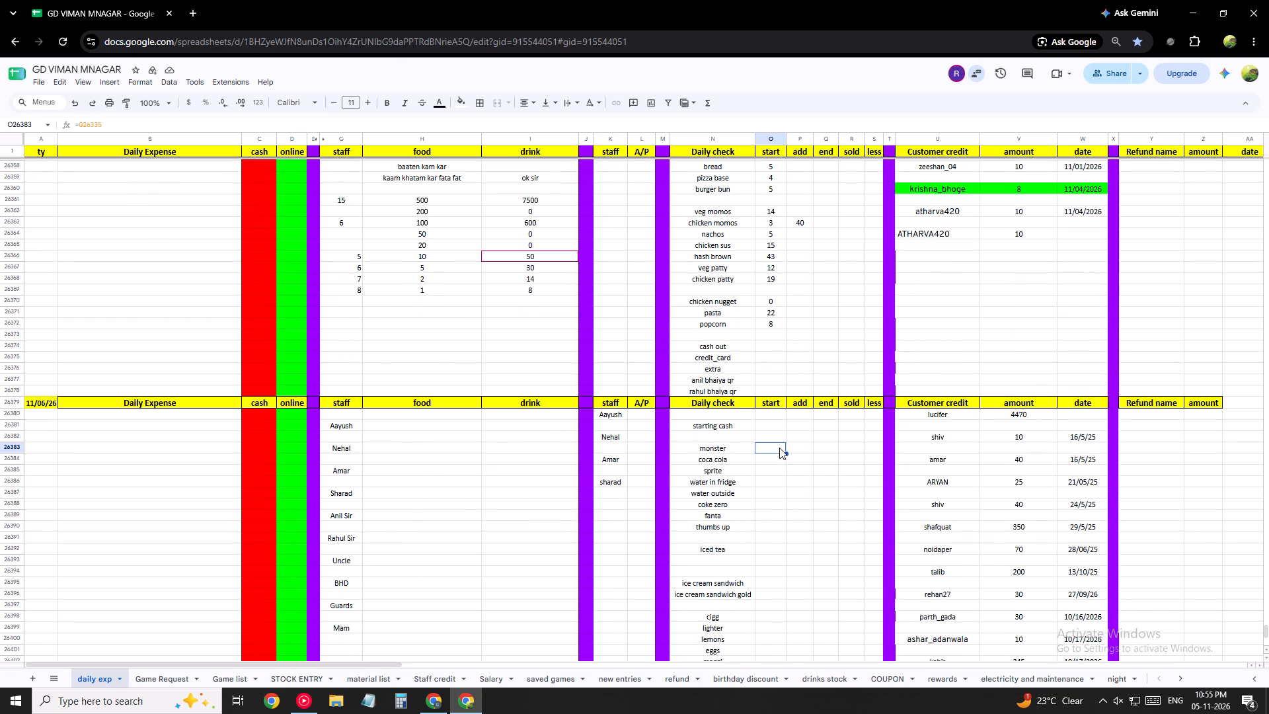
{"action": "type", "text": "17"}
{"action": "key", "text": "Down"}
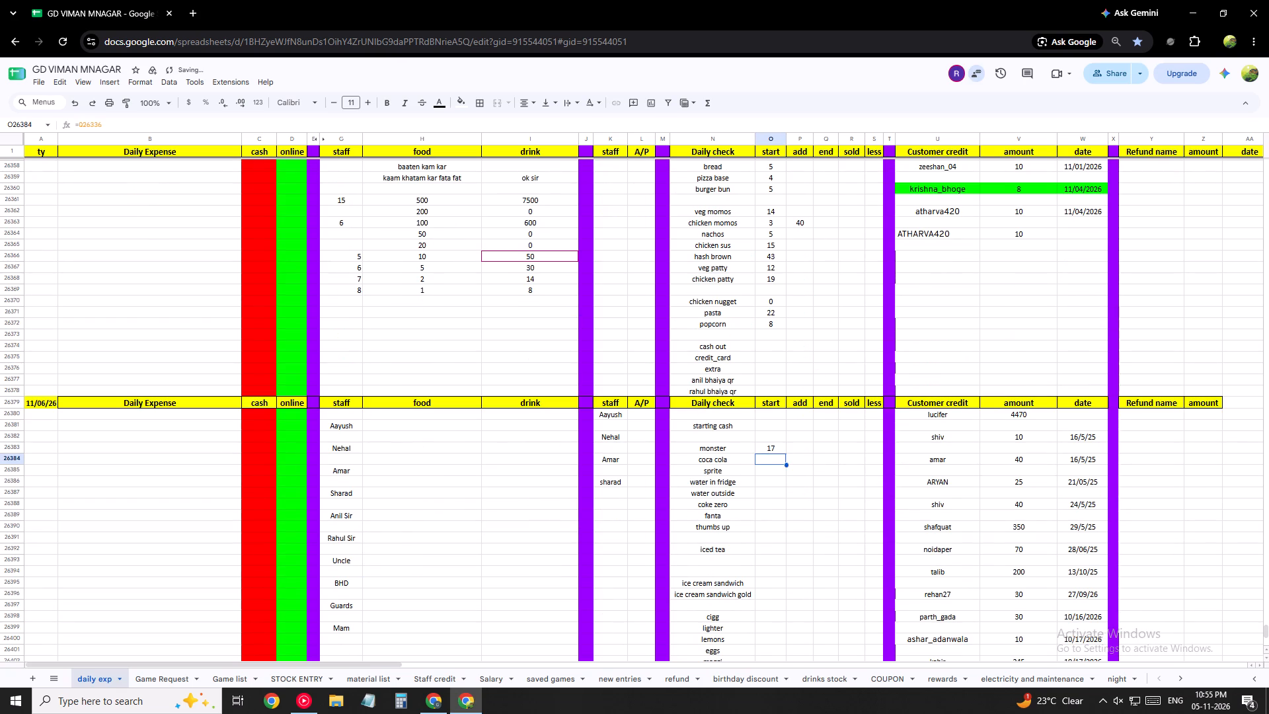
{"action": "type", "text": "17"}
{"action": "key", "text": "Down"}
{"action": "key", "text": "Down"}
{"action": "key", "text": "Up"}
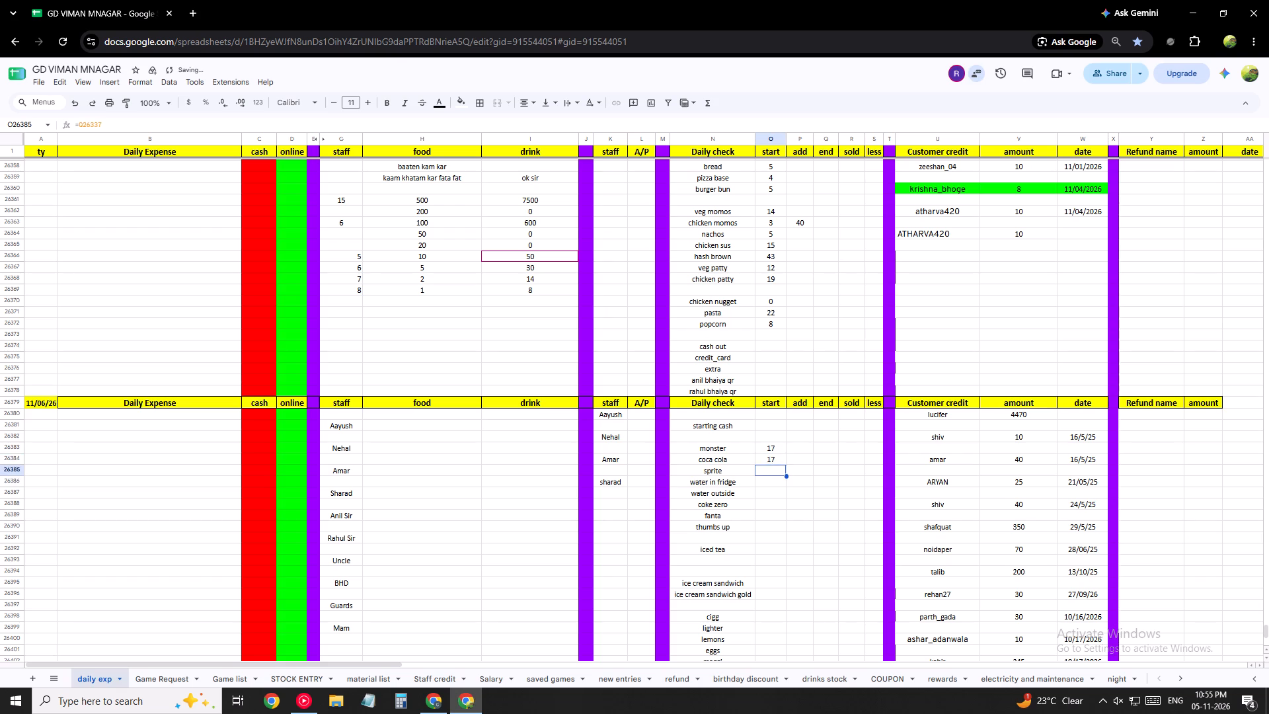
{"action": "key", "text": "0"}
{"action": "key", "text": "Down"}
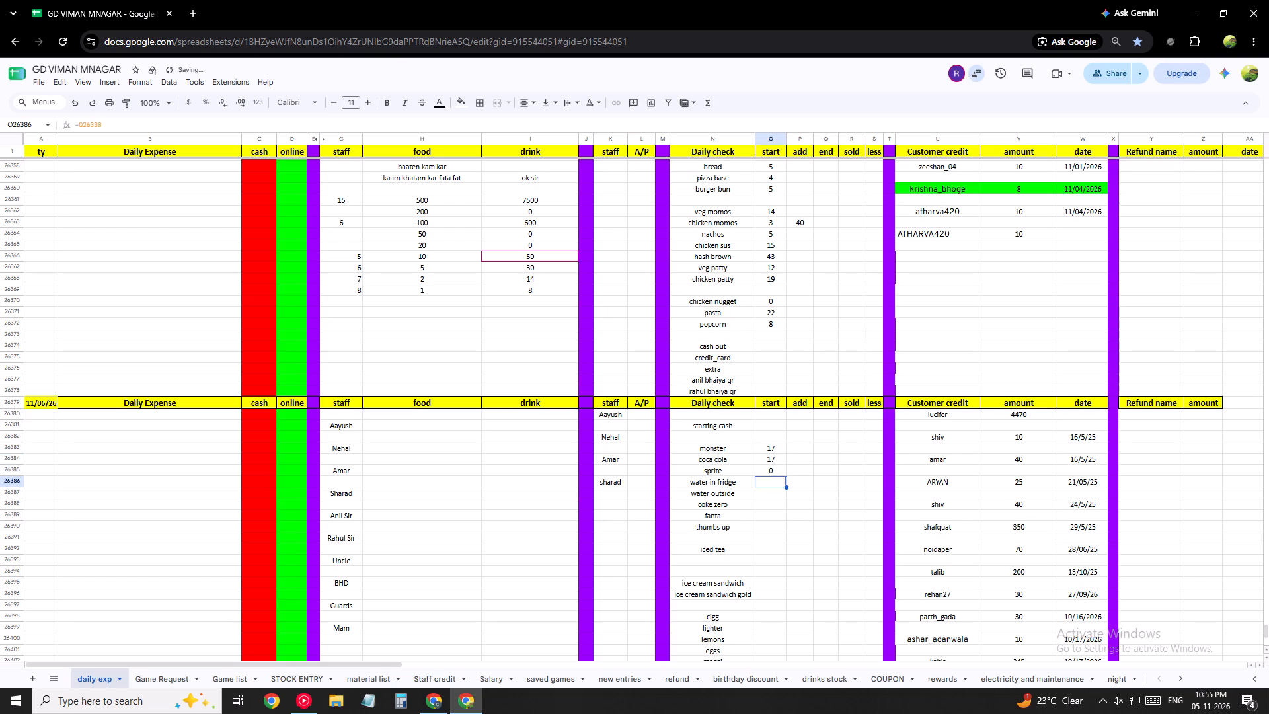
{"action": "type", "text": "12"}
{"action": "key", "text": "Down"}
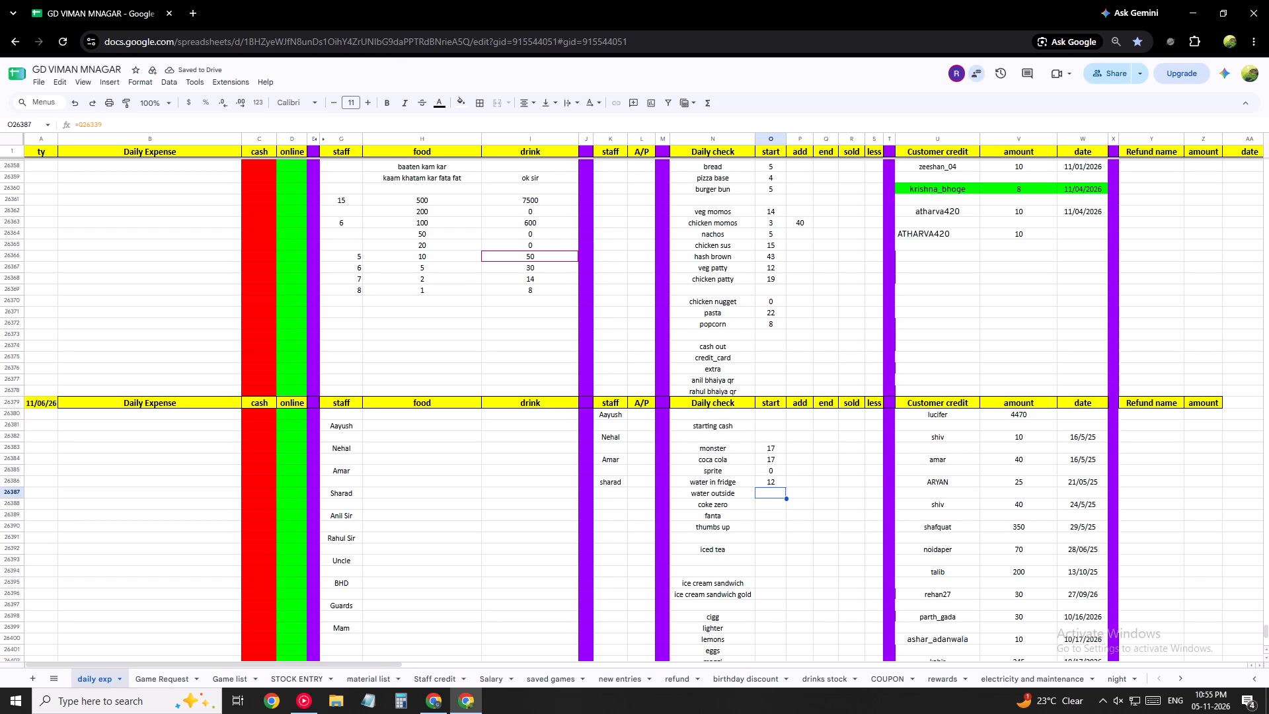
{"action": "key", "text": "1"}
{"action": "key", "text": "Down"}
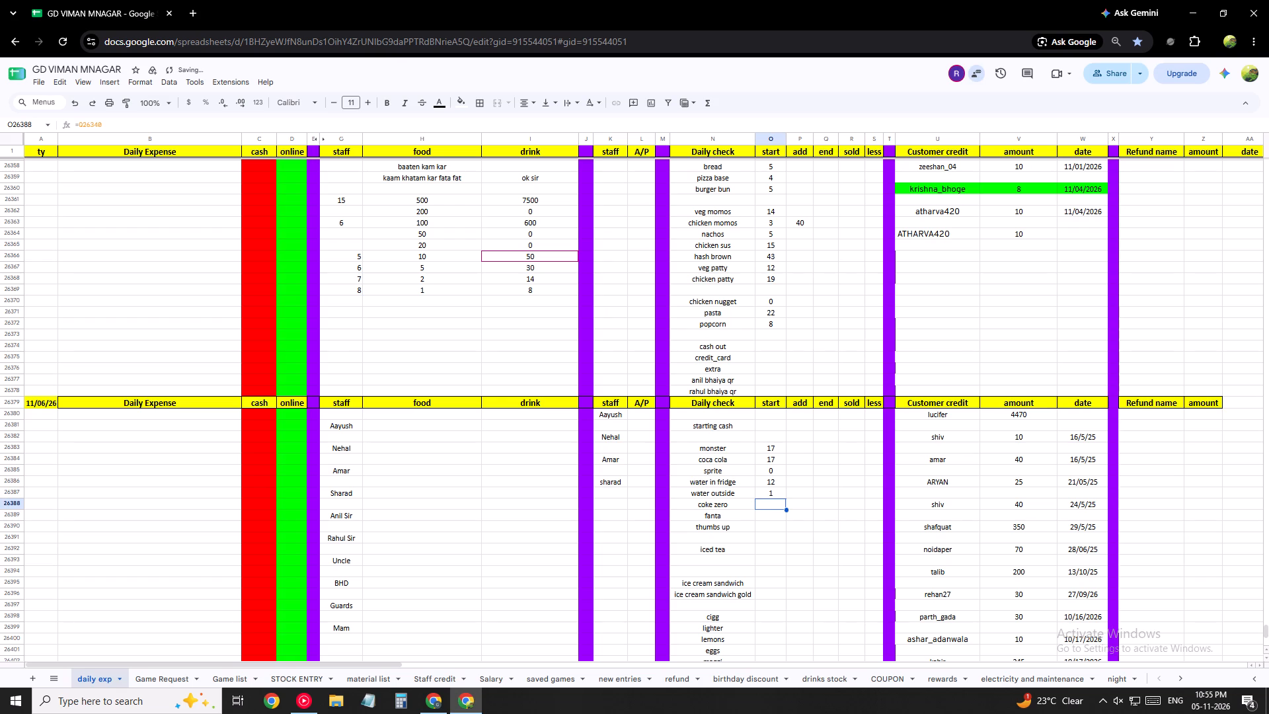
Enter the 11/06/26 start counts for the remaining drinks: coke zero 16, fanta 0, thumbs up 29 and iced tea 9.
{"action": "type", "text": "16"}
{"action": "key", "text": "Down"}
{"action": "key", "text": "Down"}
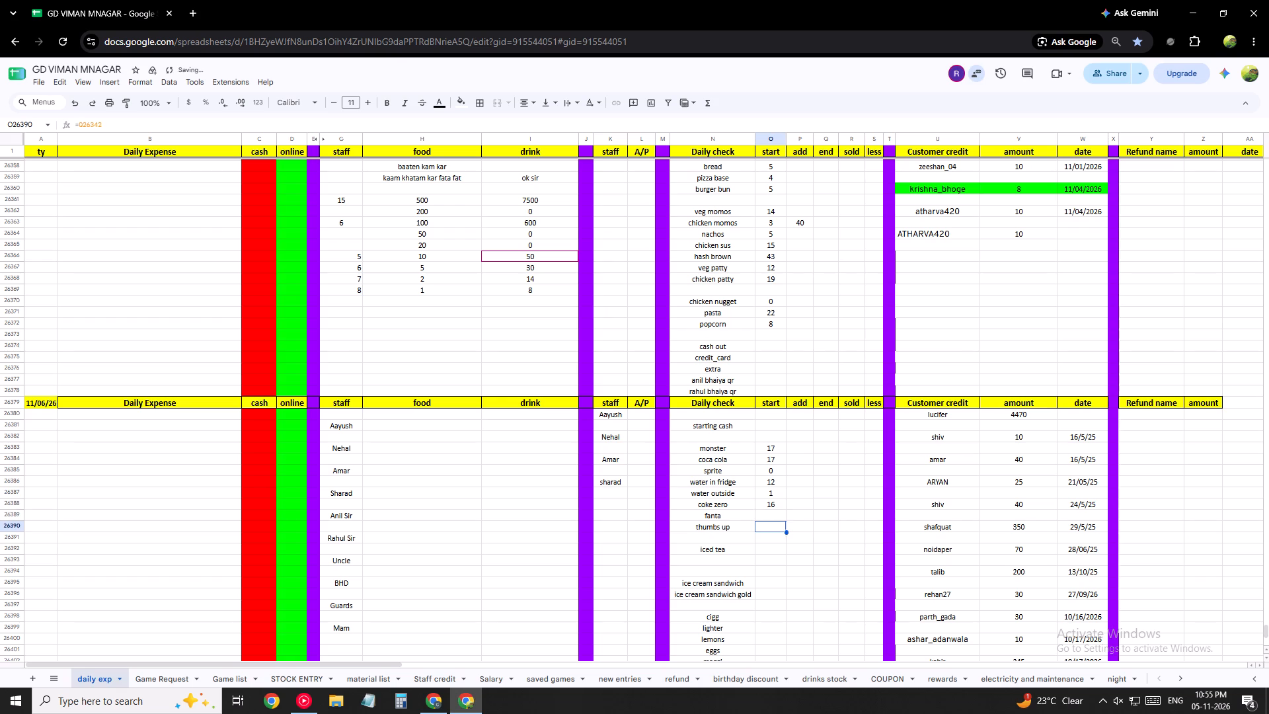
{"action": "key", "text": "Up"}
{"action": "key", "text": "0"}
{"action": "key", "text": "Down"}
{"action": "type", "text": "29"}
{"action": "key", "text": "Down"}
{"action": "key", "text": "Down"}
{"action": "key", "text": "9"}
{"action": "key", "text": "Down"}
Enter the 11/06/26 start counts: ice cream sandwich 10, ice cream sandwich gold 0 and cigg 36.
{"action": "key", "text": "Down"}
{"action": "key", "text": "Down"}
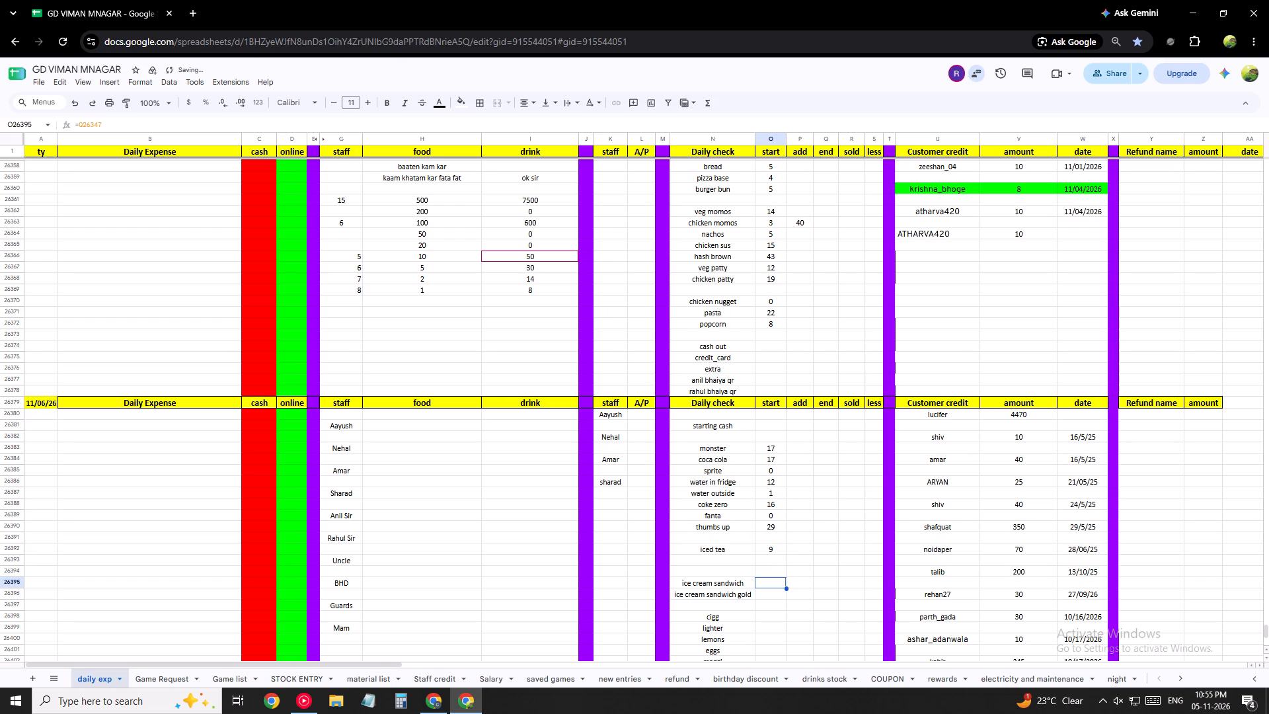
{"action": "type", "text": "10"}
{"action": "key", "text": "Down"}
{"action": "key", "text": "0"}
{"action": "key", "text": "Down"}
{"action": "key", "text": "Down"}
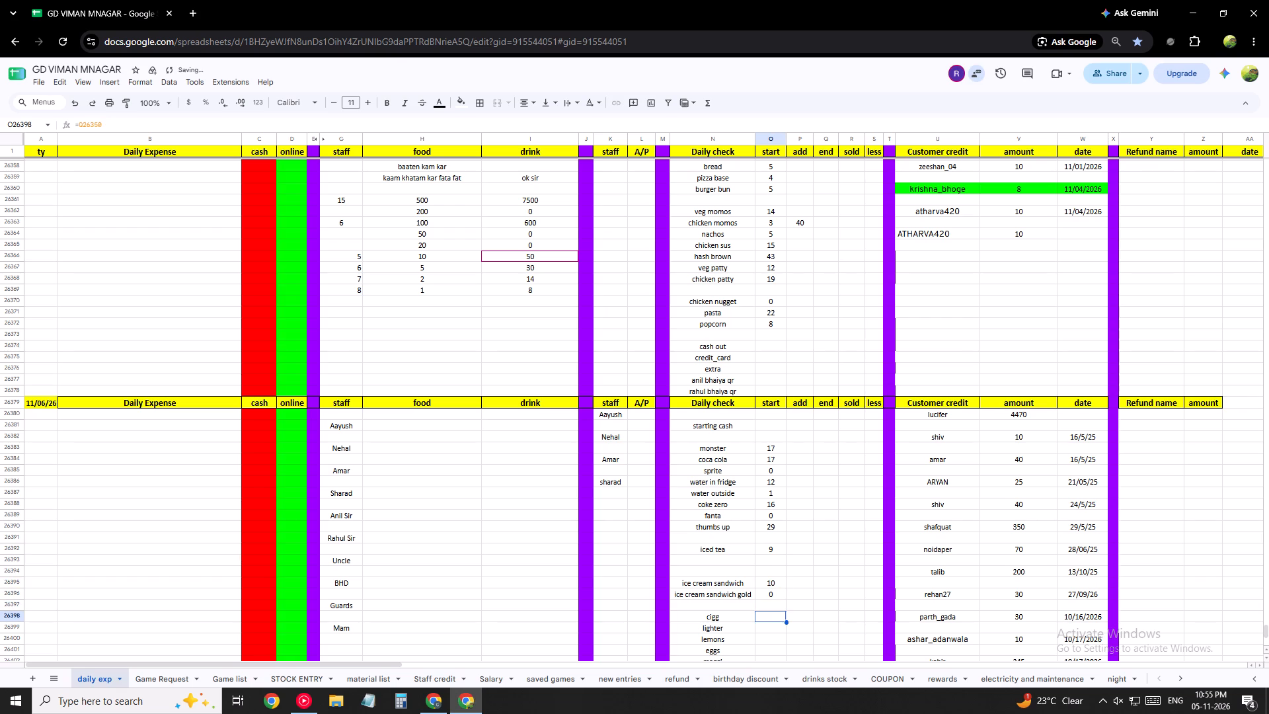
{"action": "type", "text": "36"}
{"action": "key", "text": "Down"}
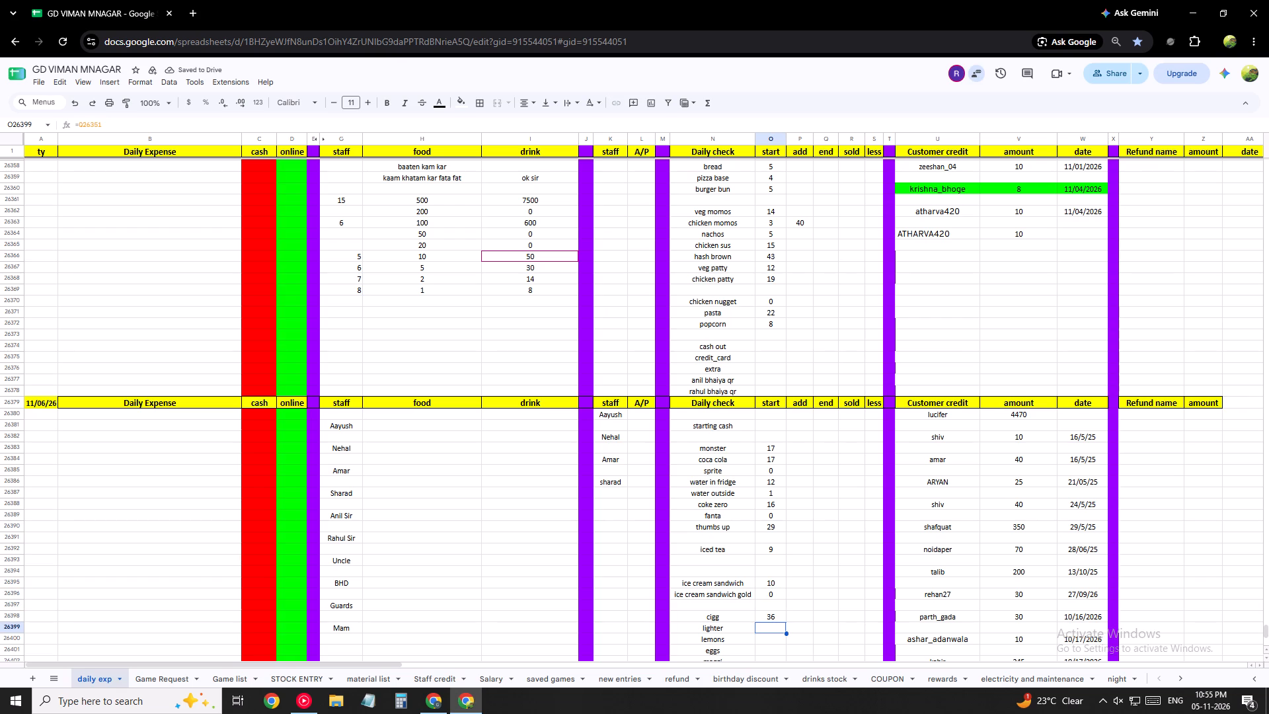
Enter the 11/06/26 start counts: lighter 0, lemons 5.5, eggs 4 and maggi 3.
{"action": "left_click", "coordinate": [813, 328]}
{"action": "scroll", "coordinate": [813, 328], "scroll_direction": "up", "scroll_amount": 4}
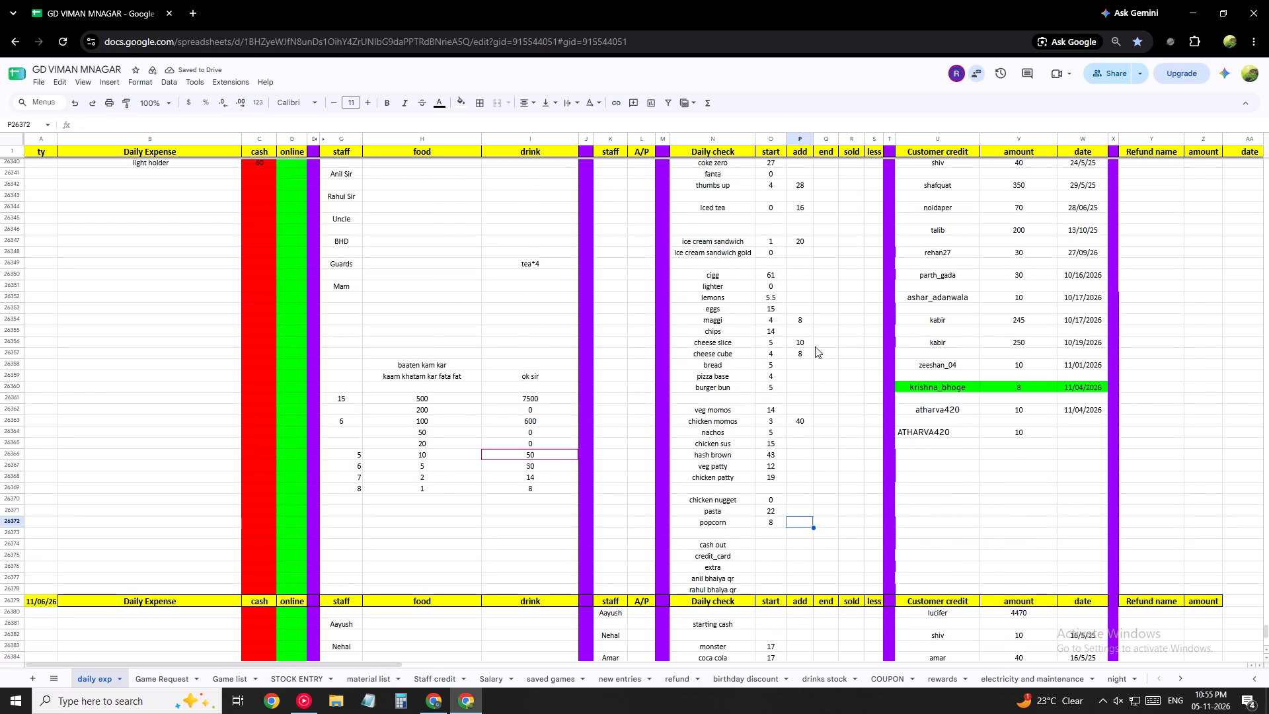
{"action": "scroll", "coordinate": [830, 446], "scroll_direction": "down", "scroll_amount": 6}
{"action": "left_click", "coordinate": [777, 495]}
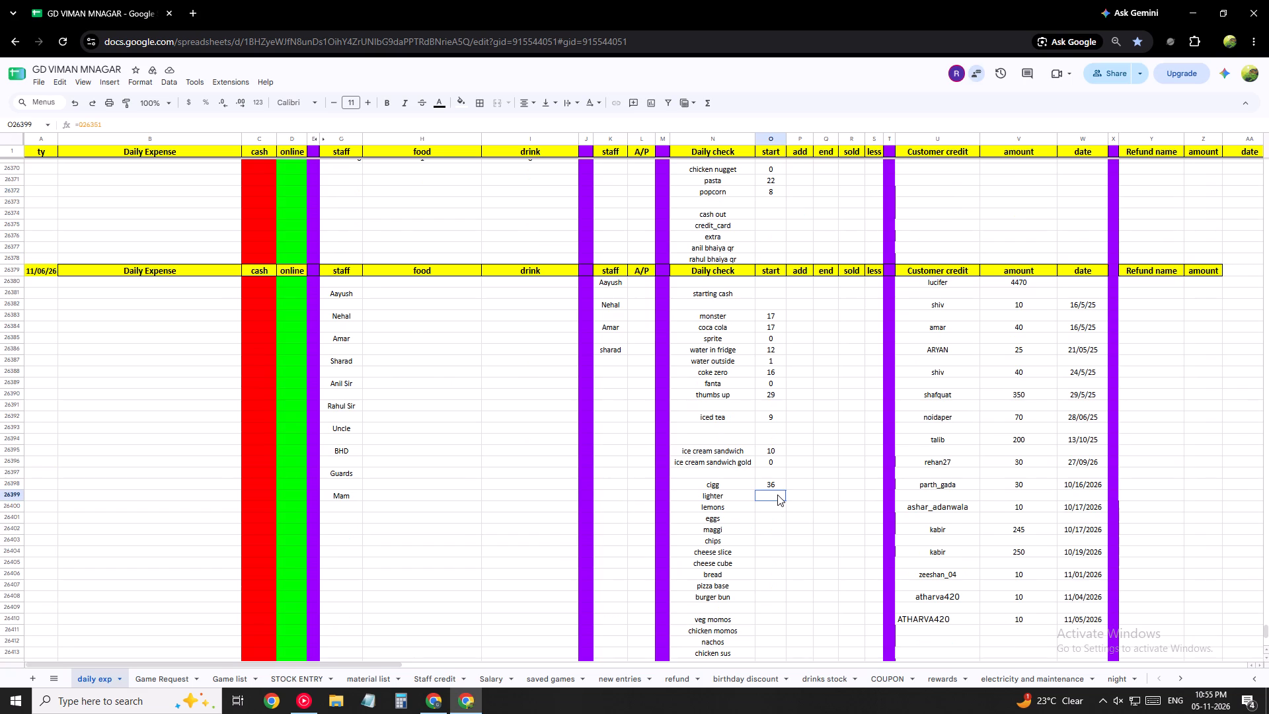
{"action": "key", "text": "0"}
{"action": "key", "text": "Down"}
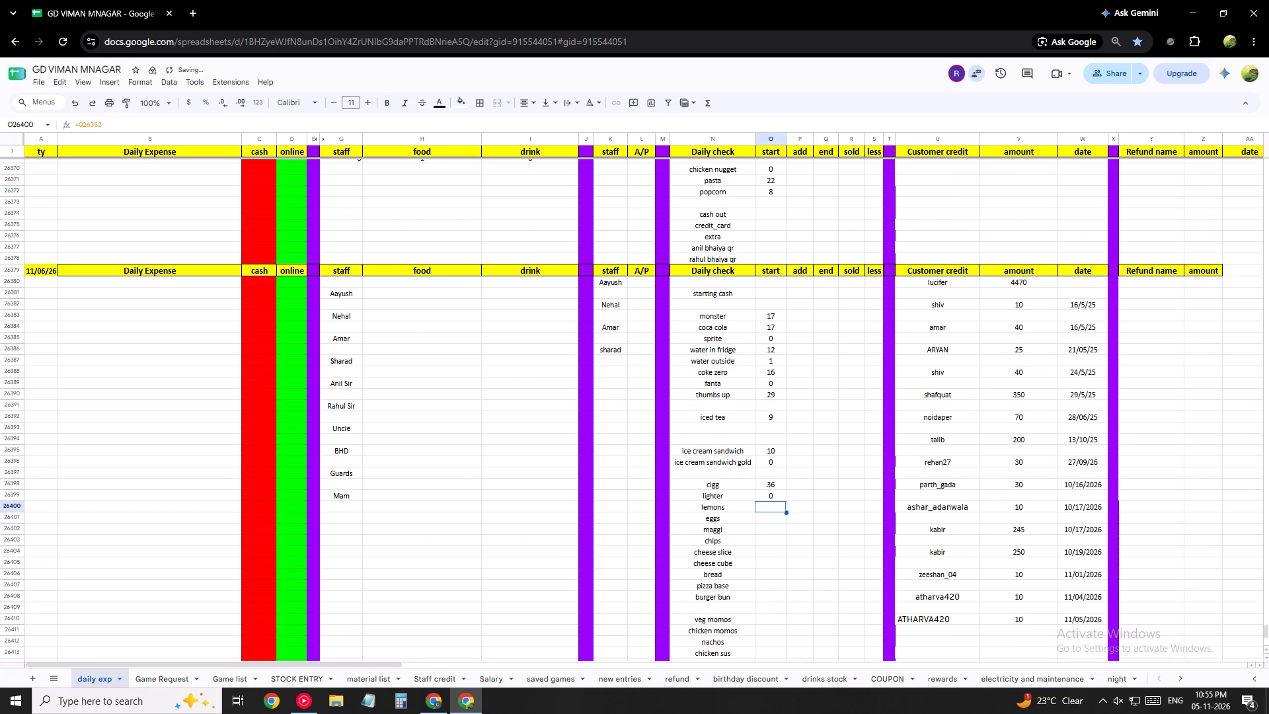
{"action": "type", "text": "5.5"}
{"action": "key", "text": "Down"}
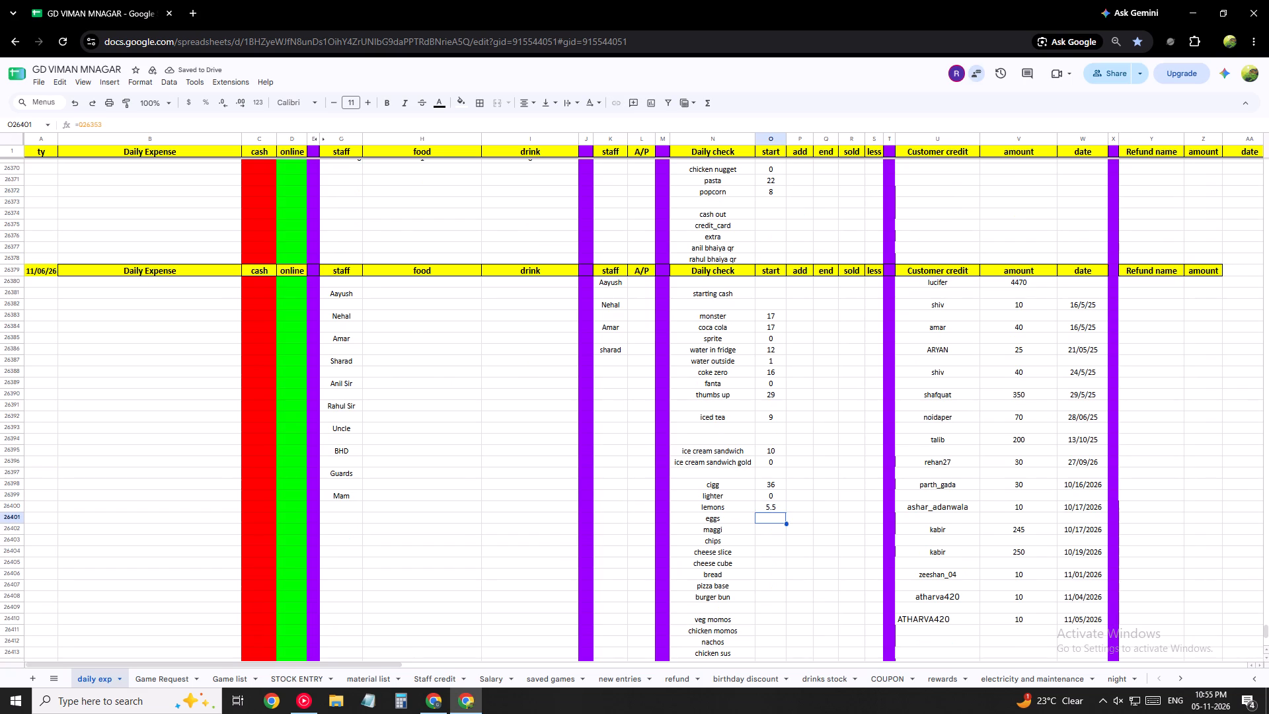
{"action": "key", "text": "4"}
{"action": "key", "text": "Down"}
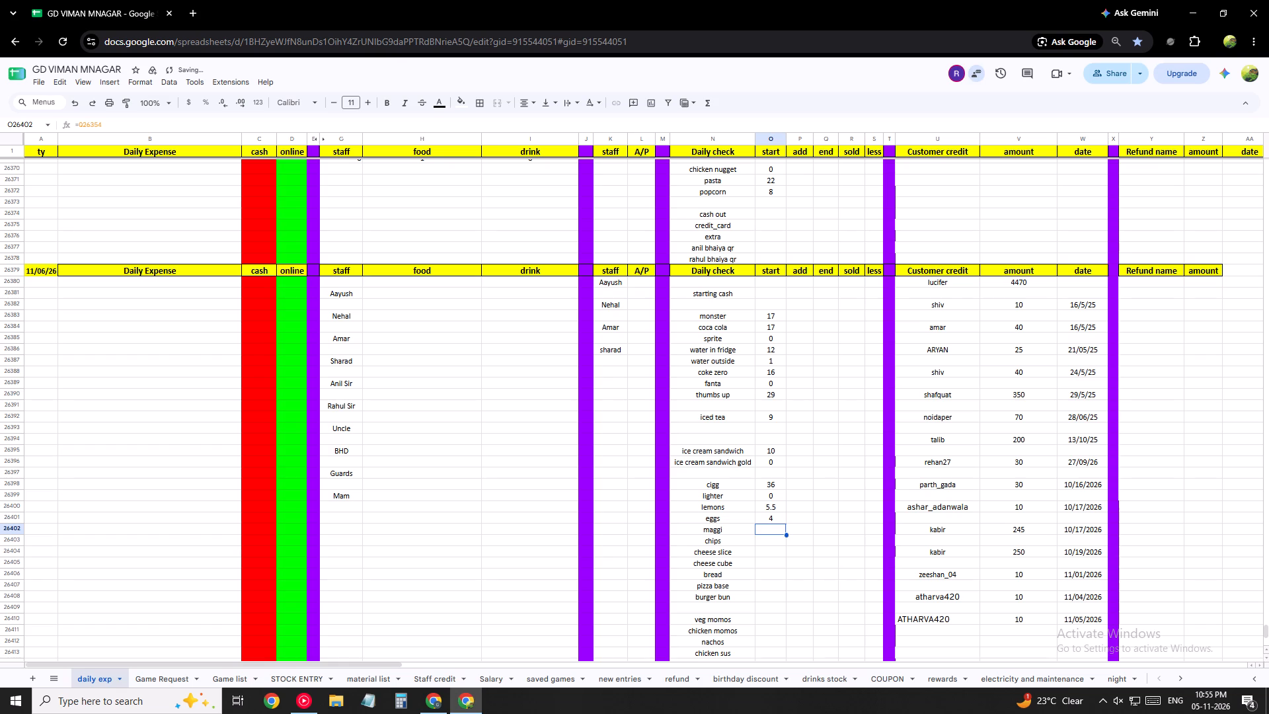
{"action": "key", "text": "3"}
{"action": "key", "text": "Down"}
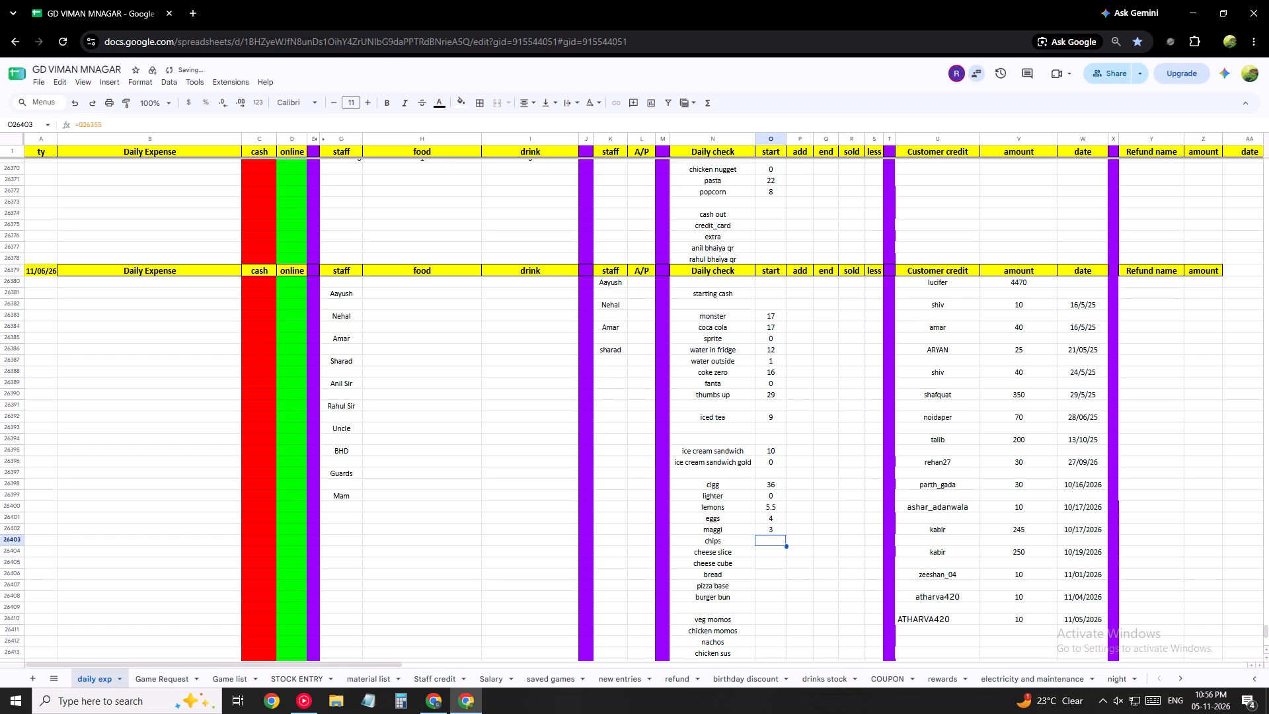
Enter the 11/06/26 start counts: chips 12, cheese slice 10, cheese cube 3, bread 14, pizza base 3 and burger bun 5.
{"action": "type", "text": "12"}
{"action": "key", "text": "Down"}
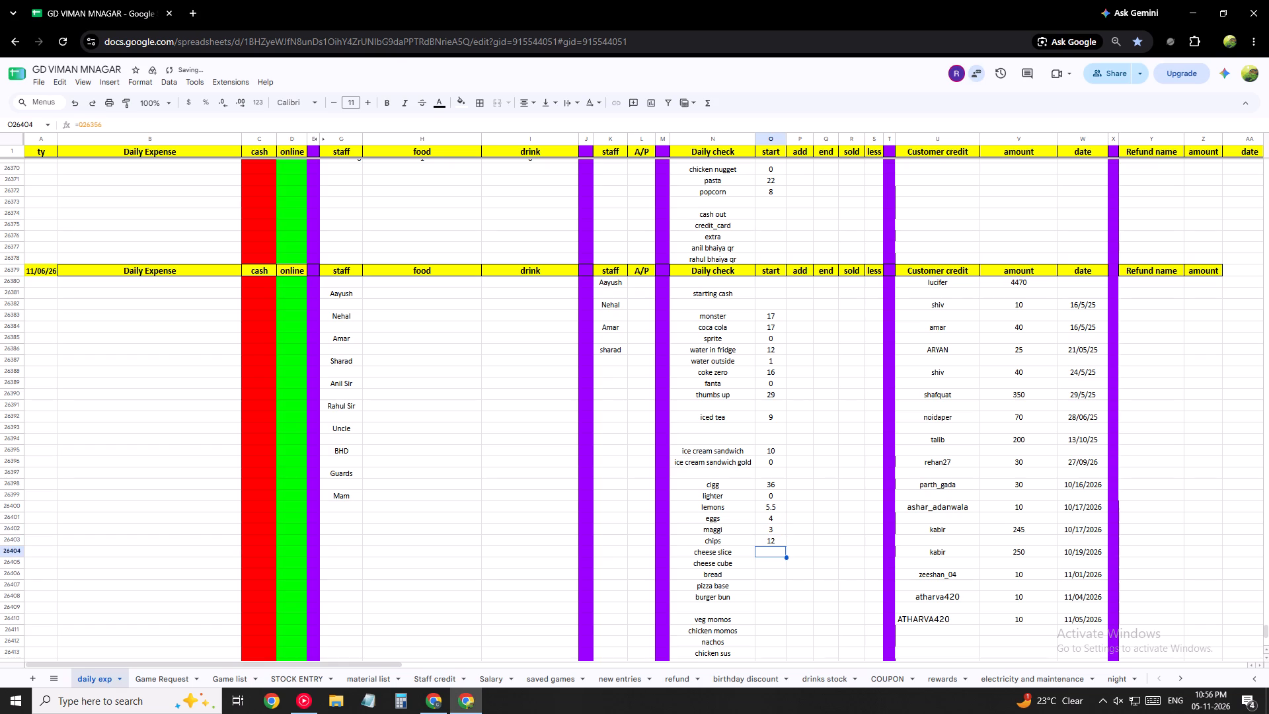
{"action": "type", "text": "10"}
{"action": "key", "text": "Down"}
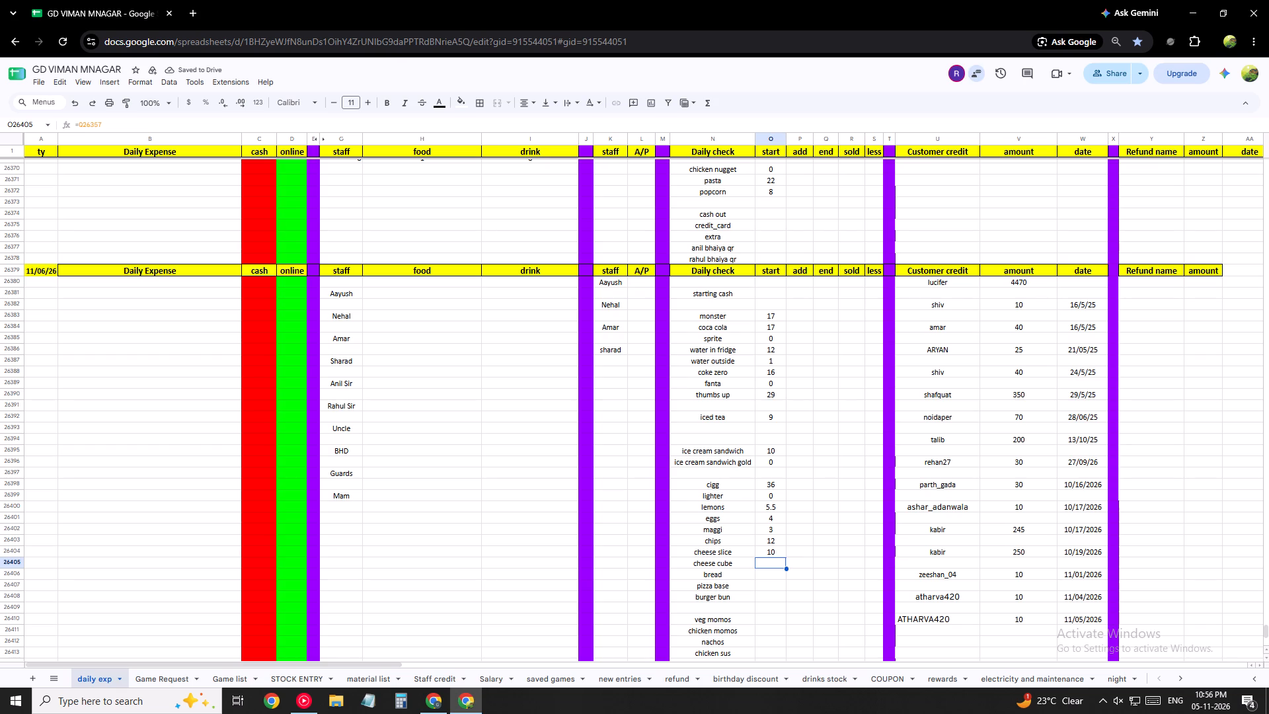
{"action": "key", "text": "3"}
{"action": "key", "text": "Down"}
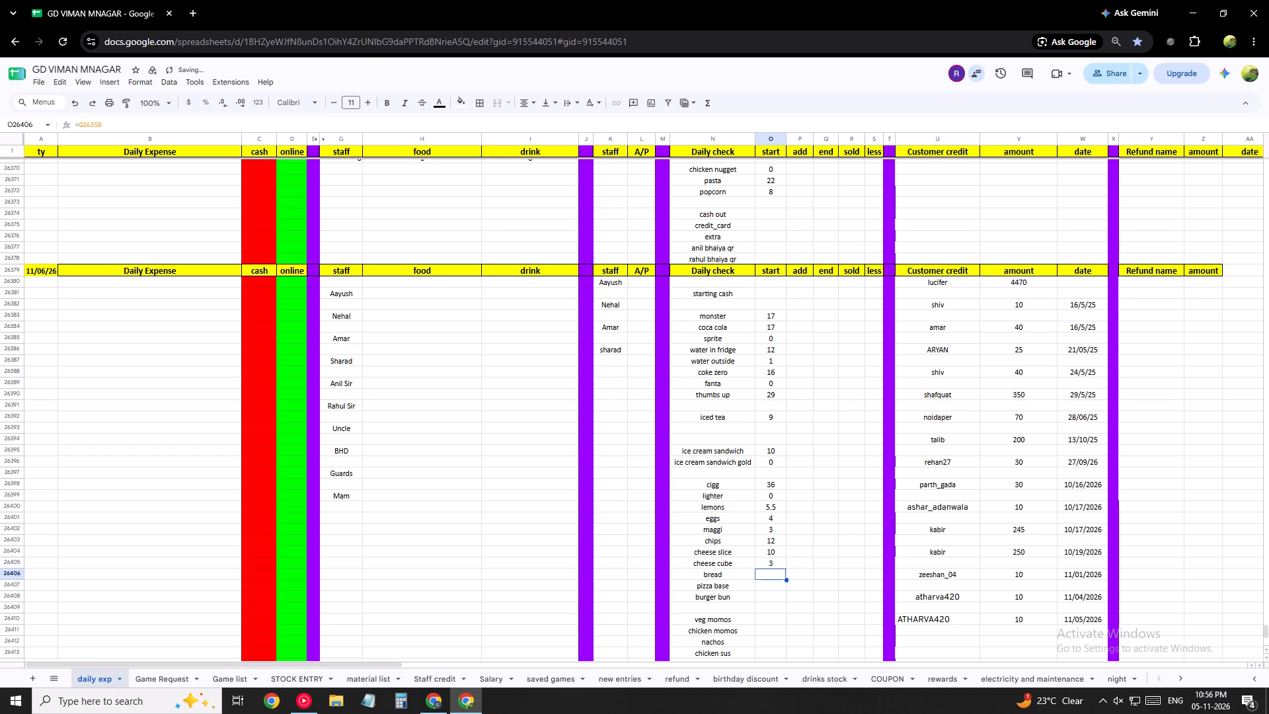
{"action": "type", "text": "14"}
{"action": "key", "text": "Down"}
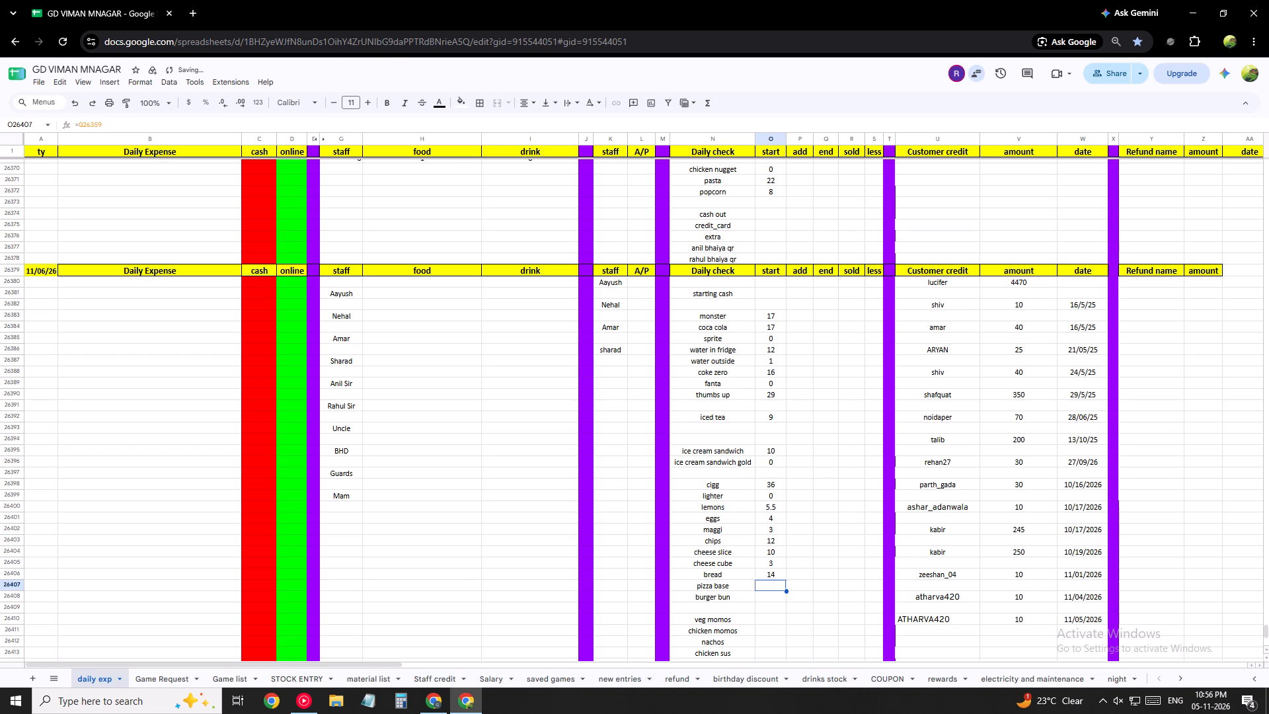
{"action": "key", "text": "3"}
{"action": "key", "text": "Down"}
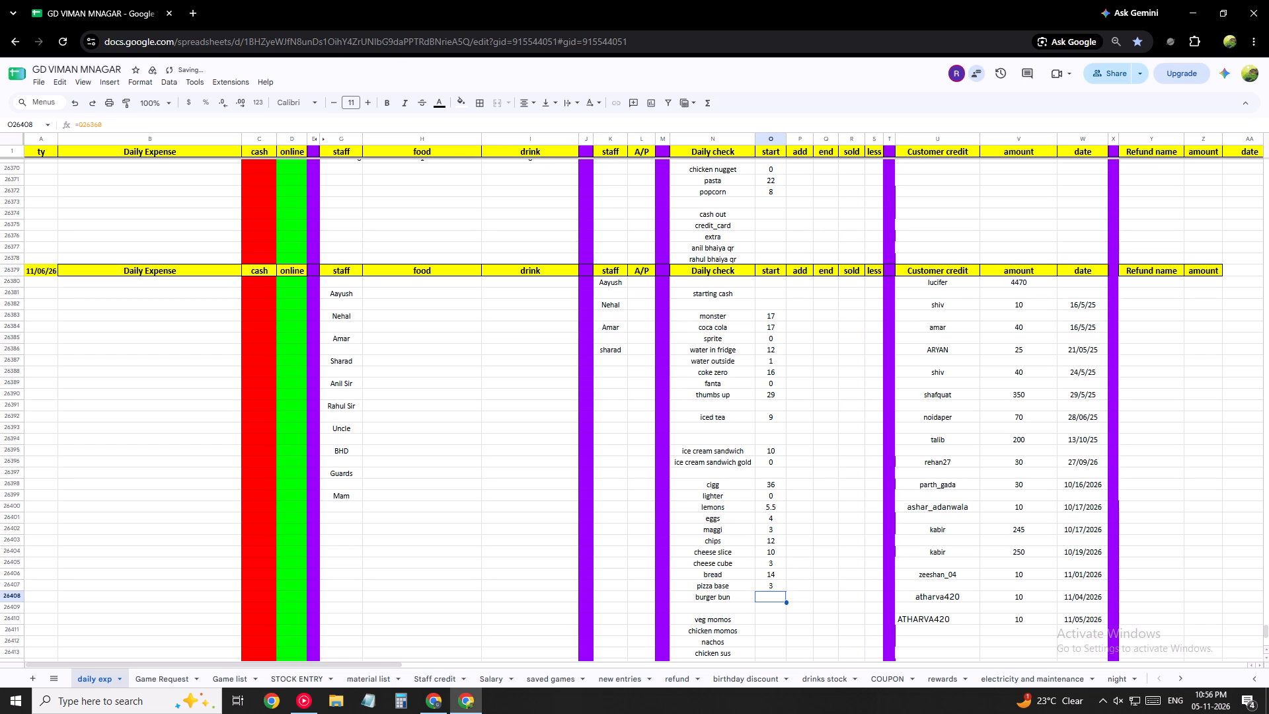
{"action": "key", "text": "5"}
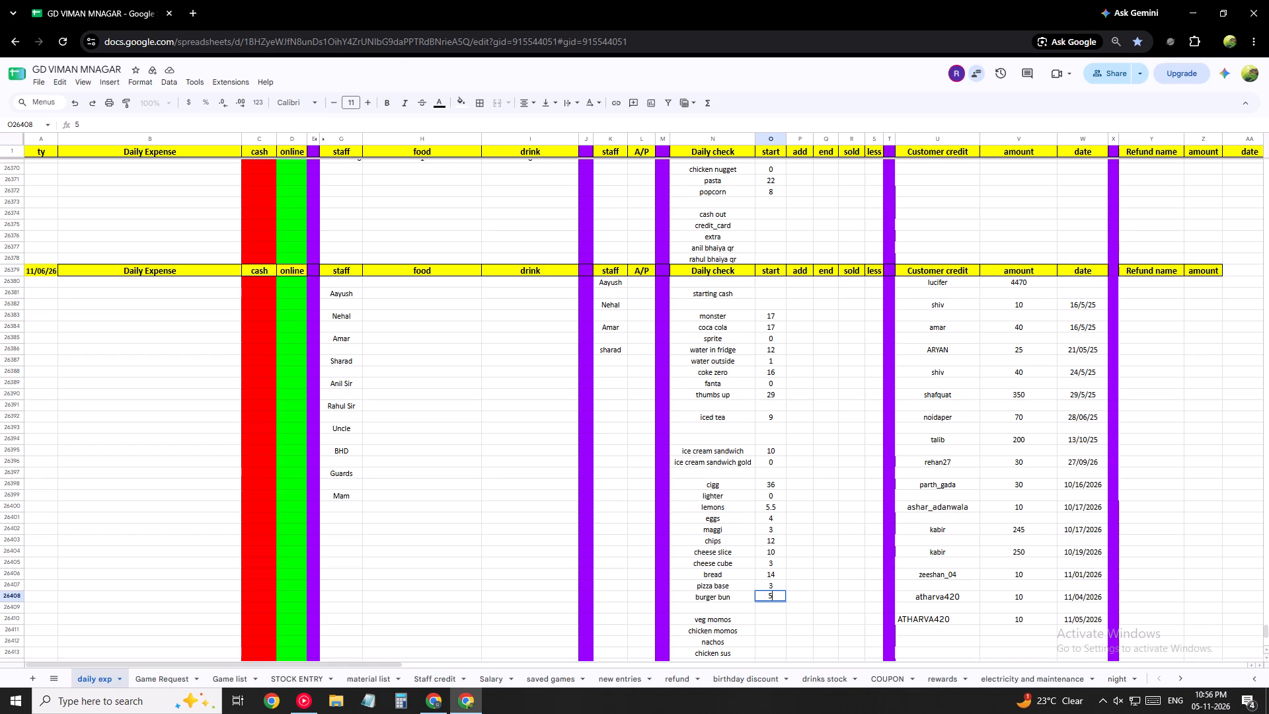
{"action": "key", "text": "Down"}
Enter the 11/06/26 start counts: veg momos 14, chicken momos 19, nachos 4.5 and chicken sus 13.
{"action": "key", "text": "Down"}
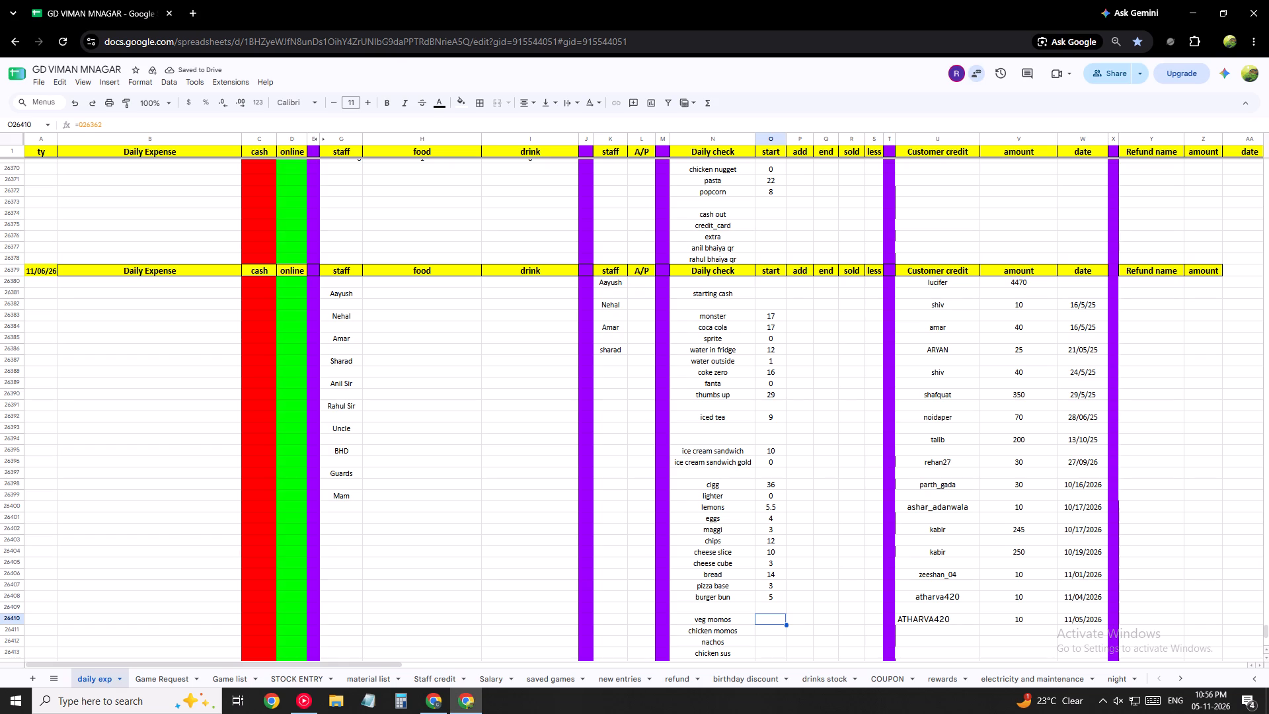
{"action": "type", "text": "14"}
{"action": "key", "text": "Down"}
{"action": "type", "text": "19"}
{"action": "key", "text": "Down"}
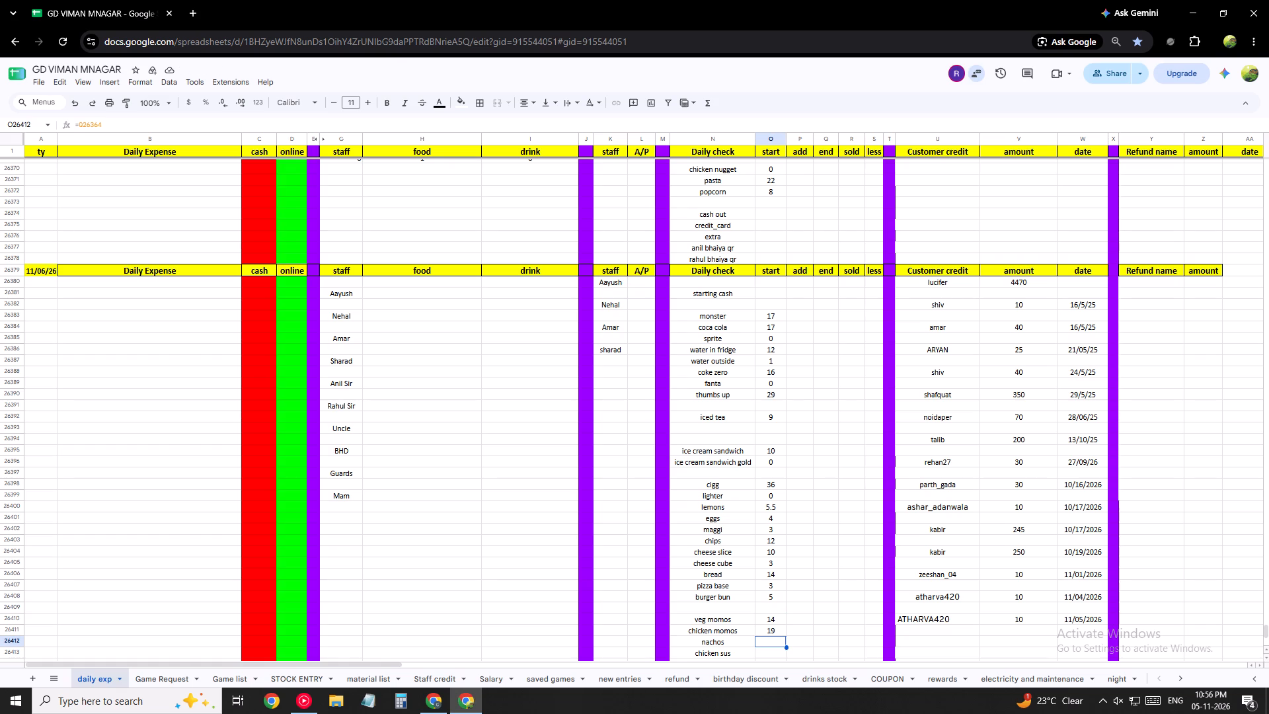
{"action": "type", "text": "4.5"}
{"action": "key", "text": "Down"}
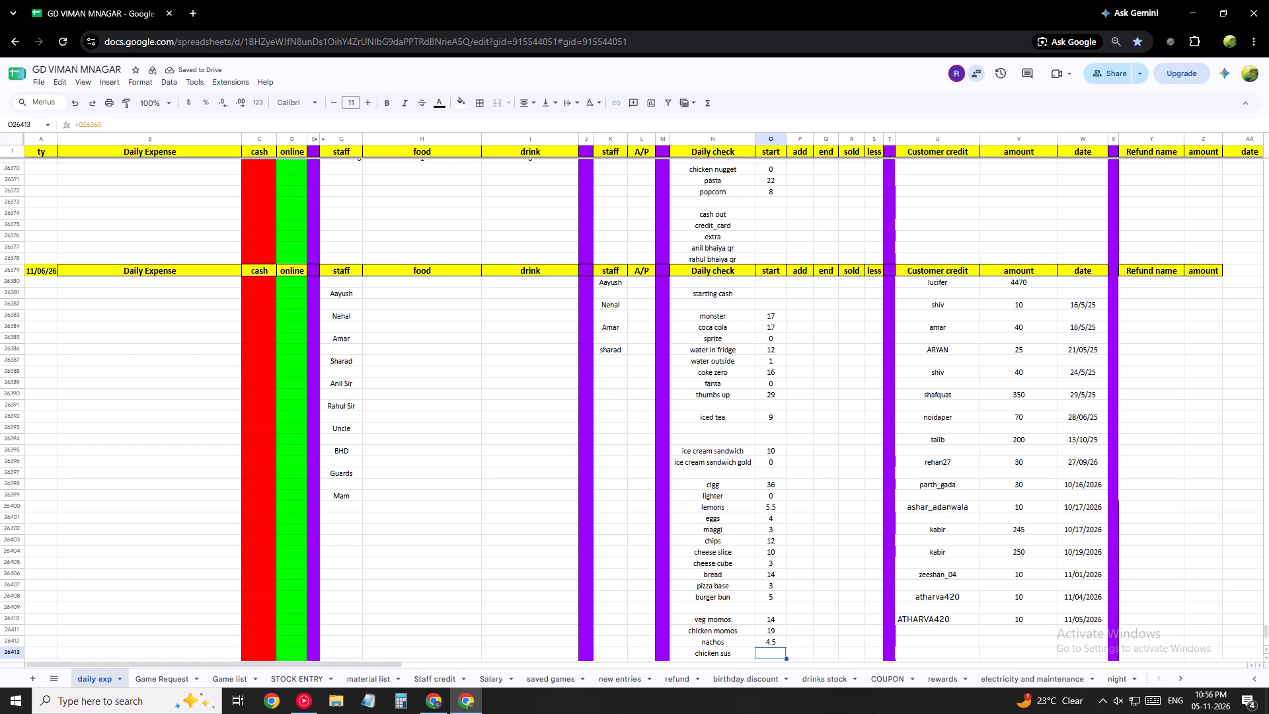
{"action": "type", "text": "13"}
{"action": "key", "text": "Down"}
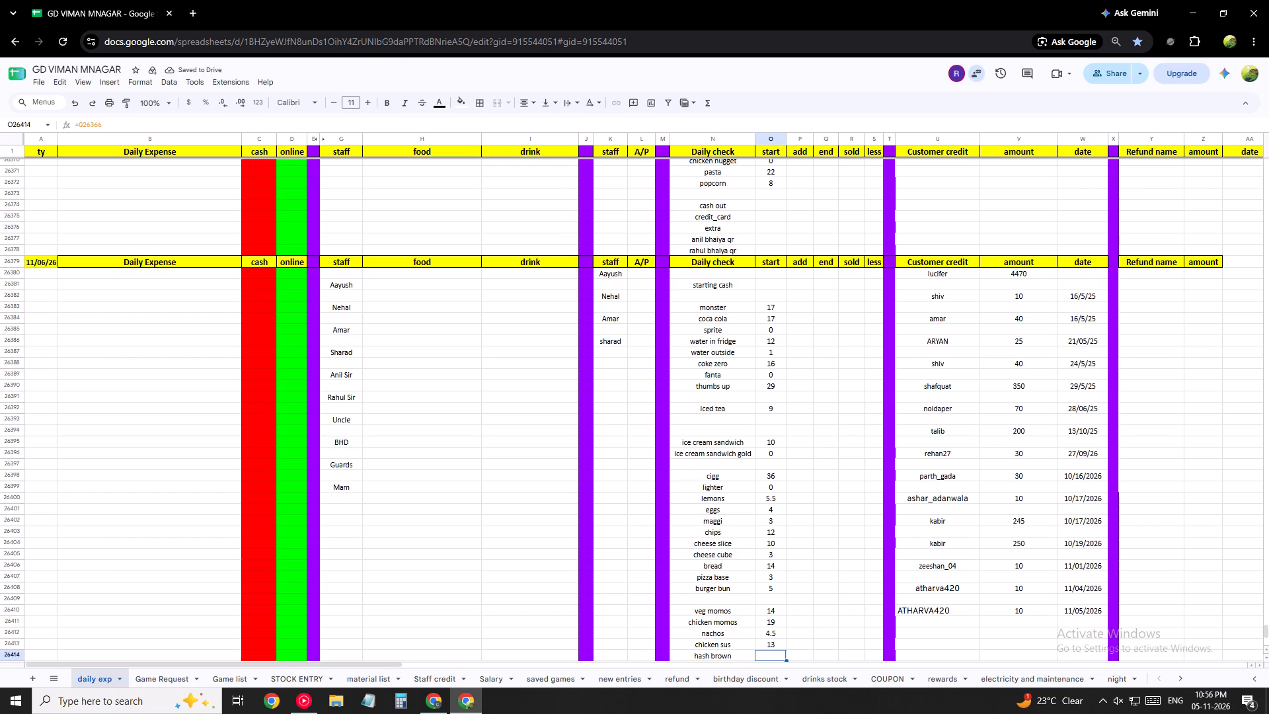
Enter the 11/06/26 start counts: hash brown 43, veg patty 12 and chicken patty 19.
{"action": "type", "text": "43"}
{"action": "key", "text": "Down"}
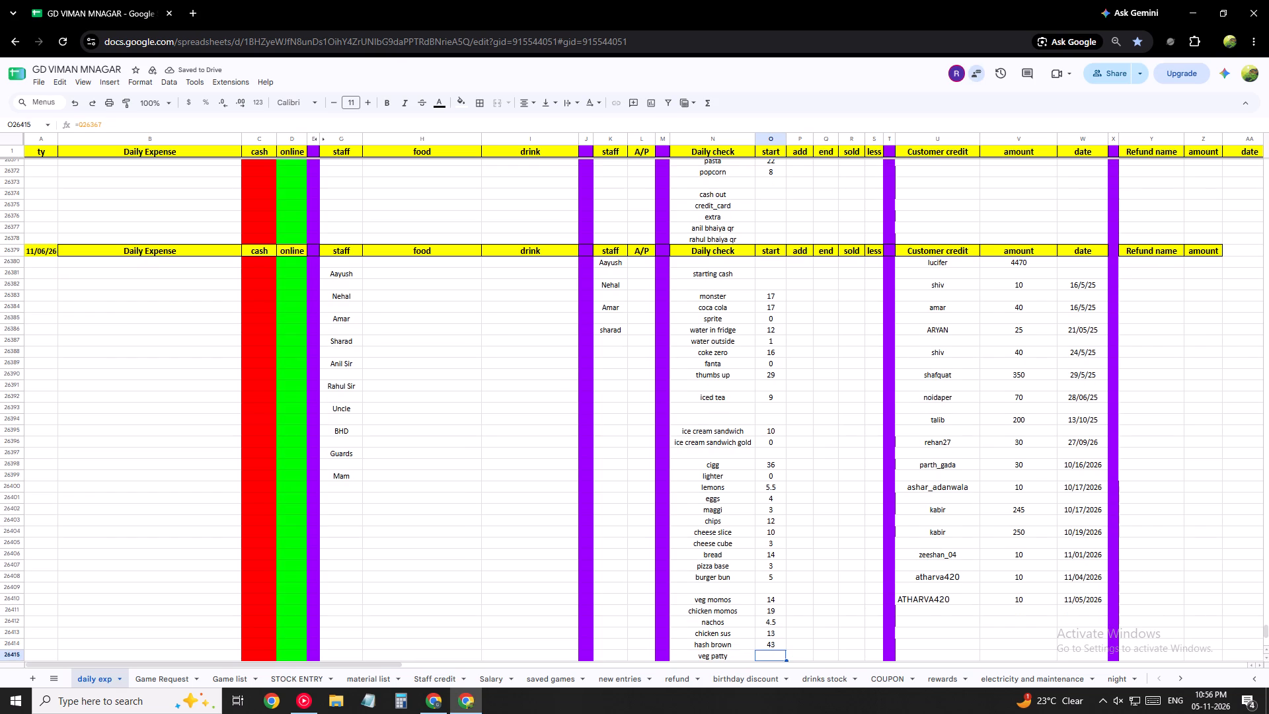
{"action": "type", "text": "12"}
{"action": "key", "text": "Down"}
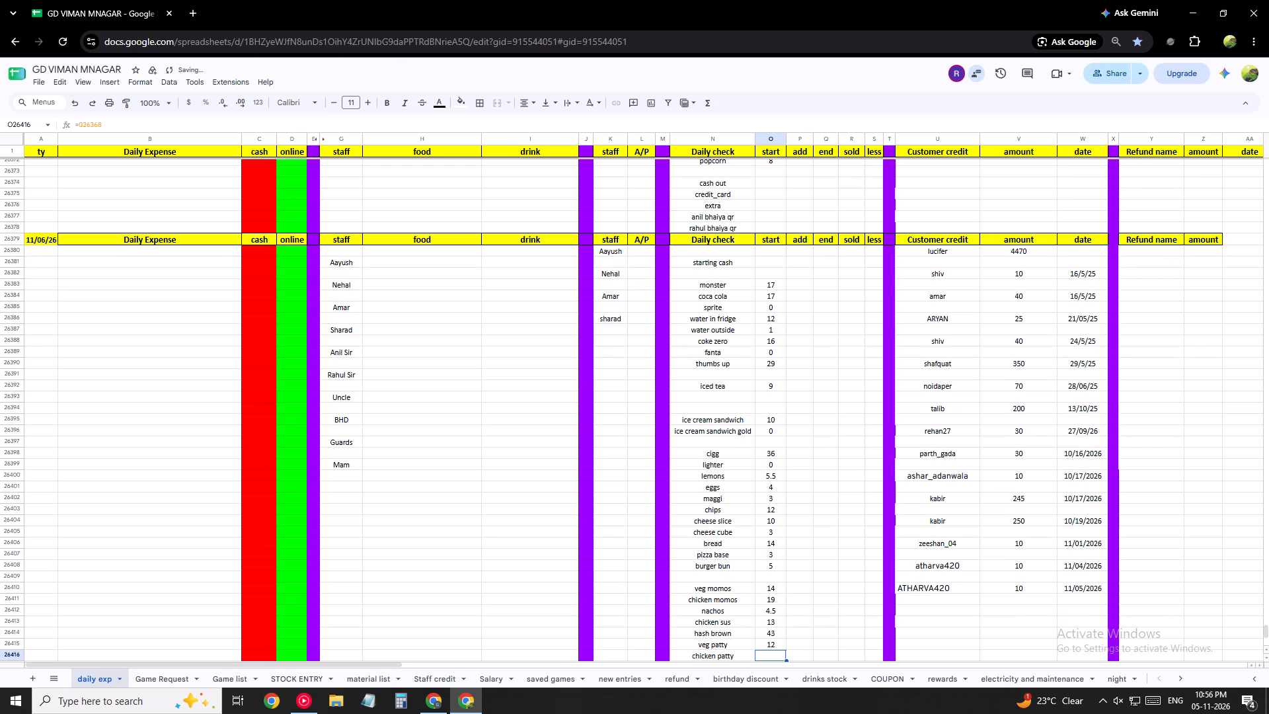
{"action": "type", "text": "19"}
{"action": "key", "text": "Down"}
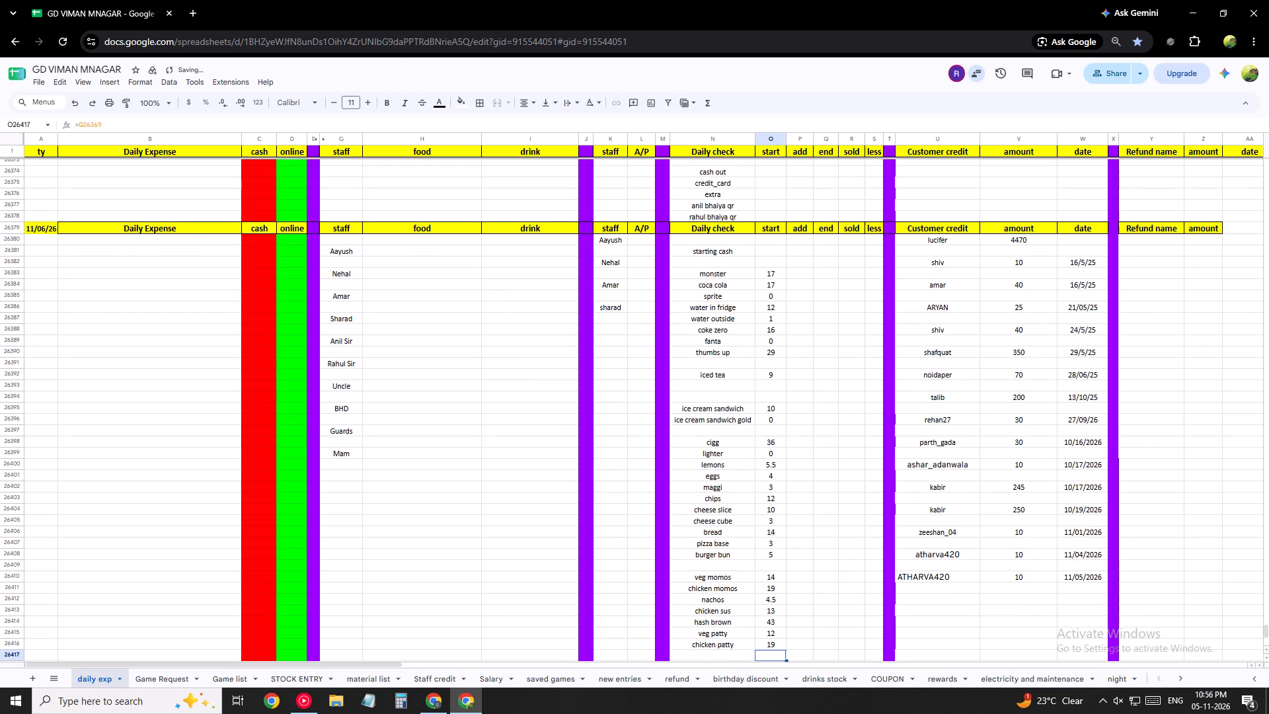
{"action": "key", "text": "Down"}
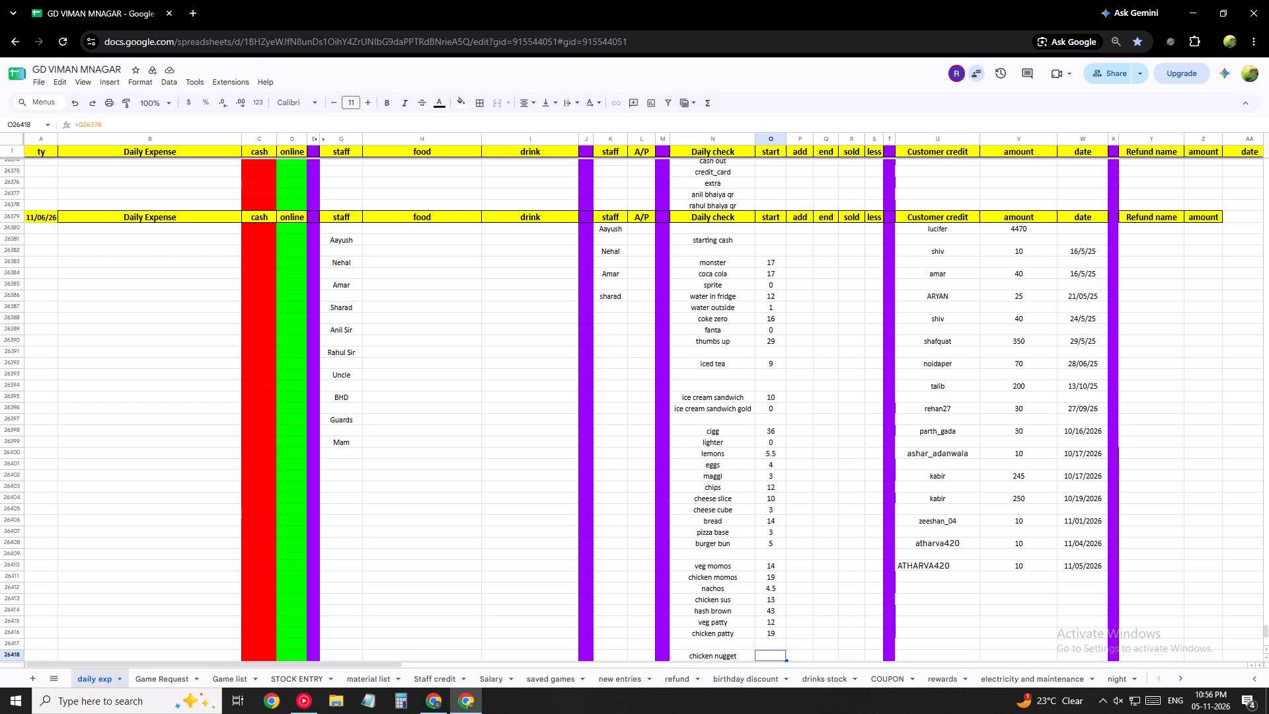
Enter the 11/06/26 start counts: chicken nugget 0, pasta 14 and popcorn 8.
{"action": "key", "text": "0"}
{"action": "key", "text": "Down"}
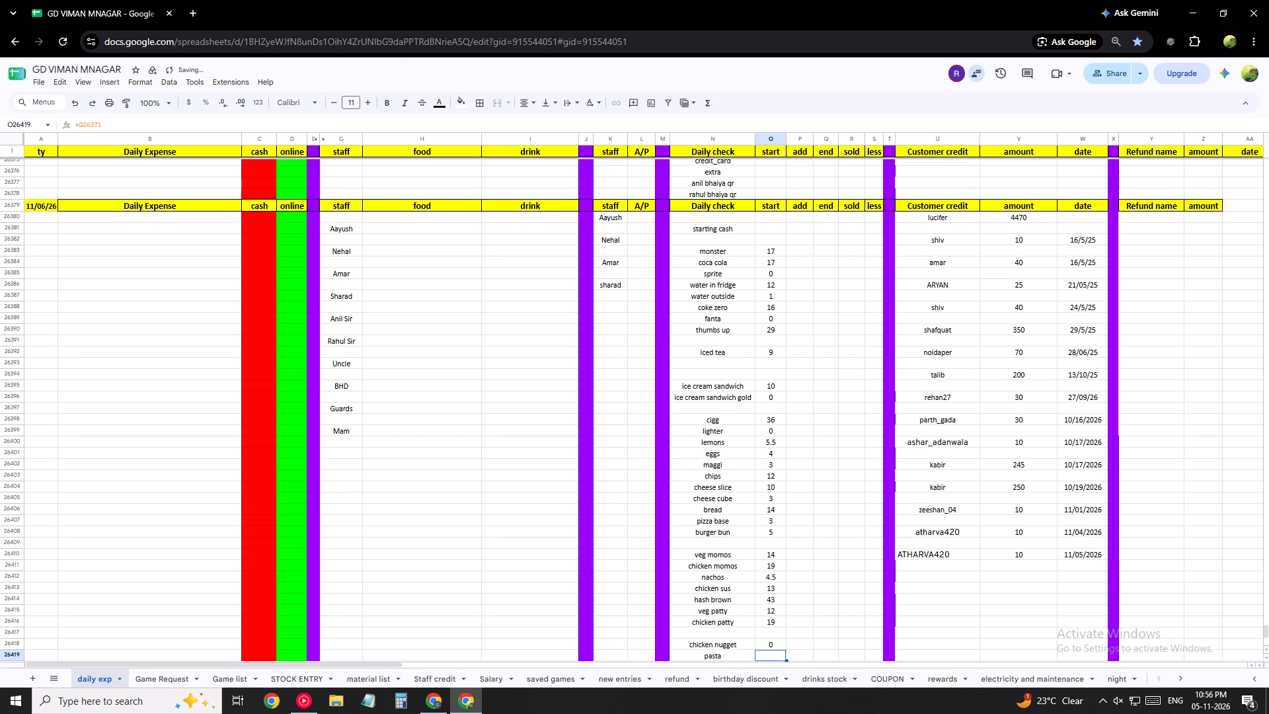
{"action": "type", "text": "14"}
{"action": "key", "text": "Down"}
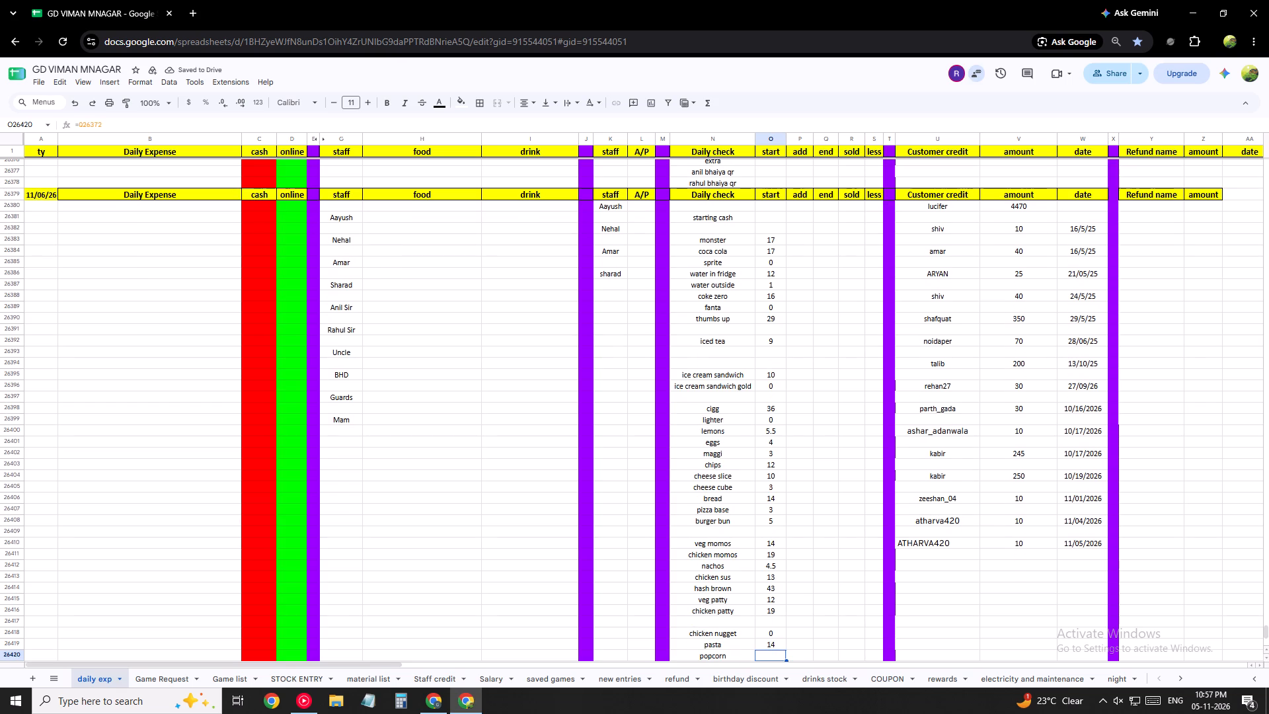
{"action": "key", "text": "8"}
{"action": "key", "text": "Down"}
{"action": "key", "text": "Down"}
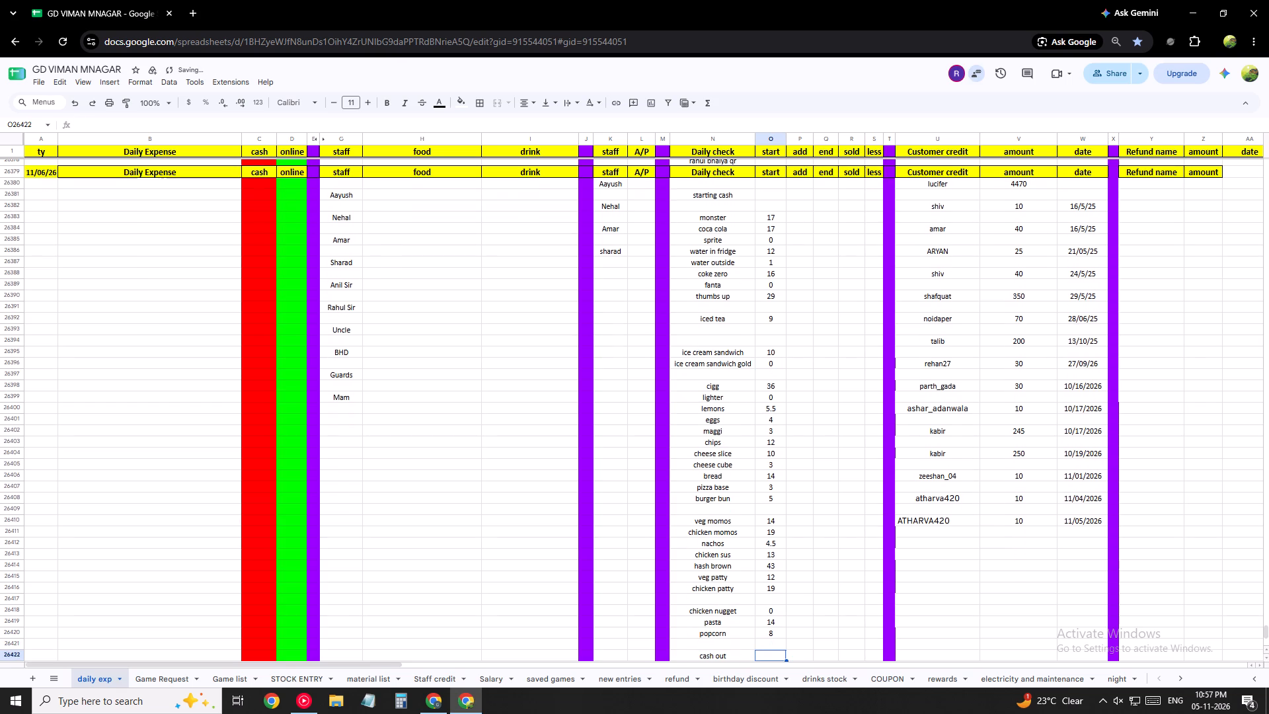
Copy the 11/06/26 start counts from monster through popcorn into the 11/05/26 end column, starting at monster.
{"action": "left_click_drag", "start_coordinate": [777, 218], "coordinate": [777, 356]}
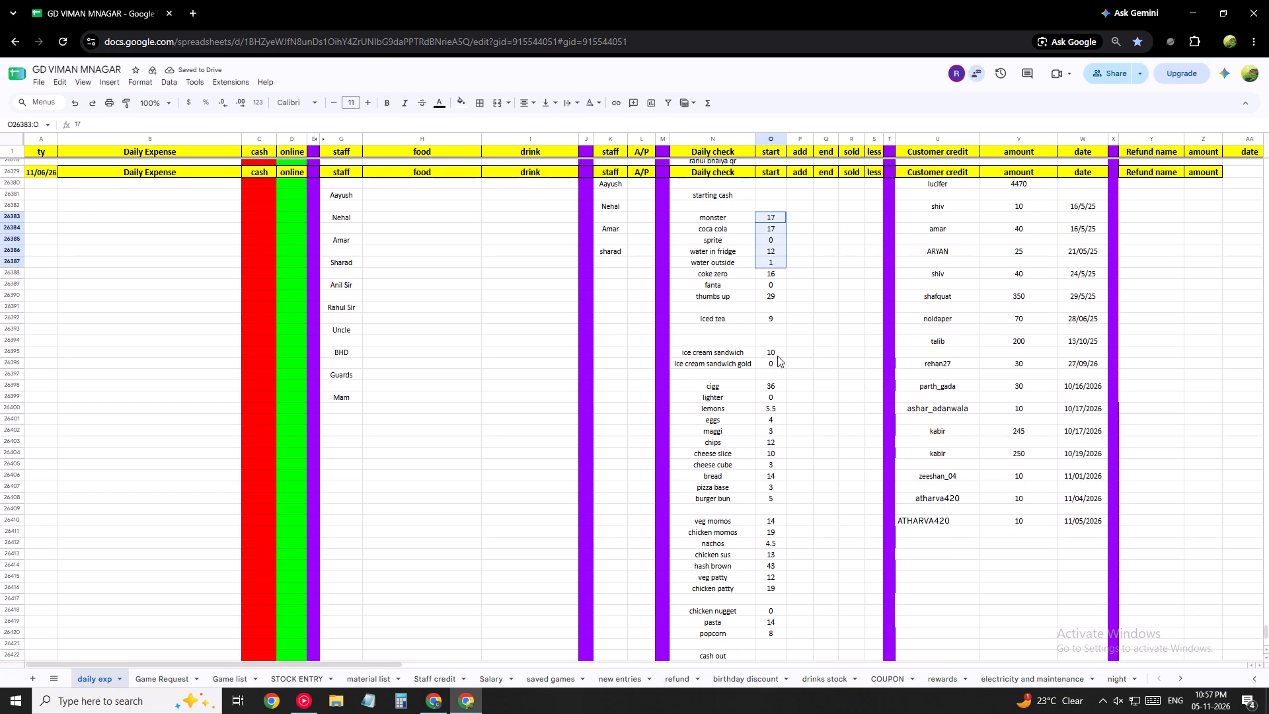
{"action": "left_click_drag", "start_coordinate": [777, 356], "coordinate": [777, 634]}
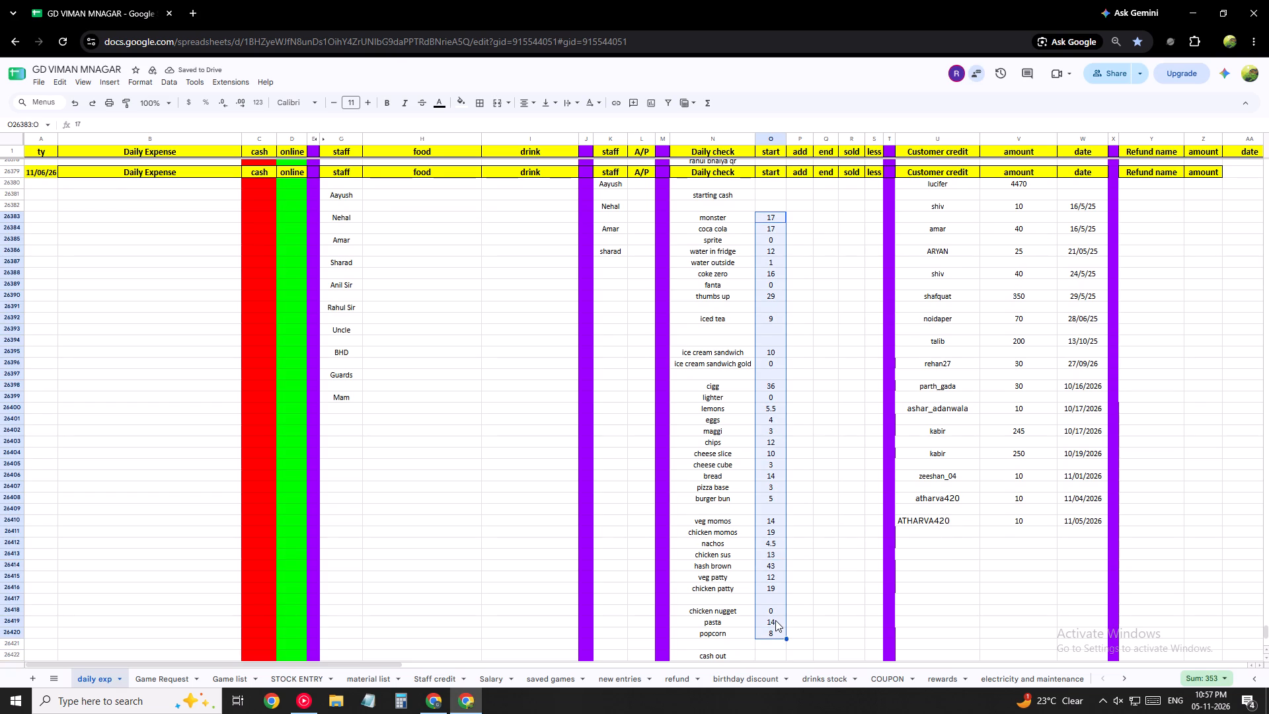
{"action": "key", "text": "ctrl+c"}
{"action": "left_click", "coordinate": [816, 598]}
{"action": "scroll", "coordinate": [816, 598], "scroll_direction": "up", "scroll_amount": 7}
{"action": "scroll", "coordinate": [816, 598], "scroll_direction": "down", "scroll_amount": 1}
{"action": "scroll", "coordinate": [816, 598], "scroll_direction": "up", "scroll_amount": 4}
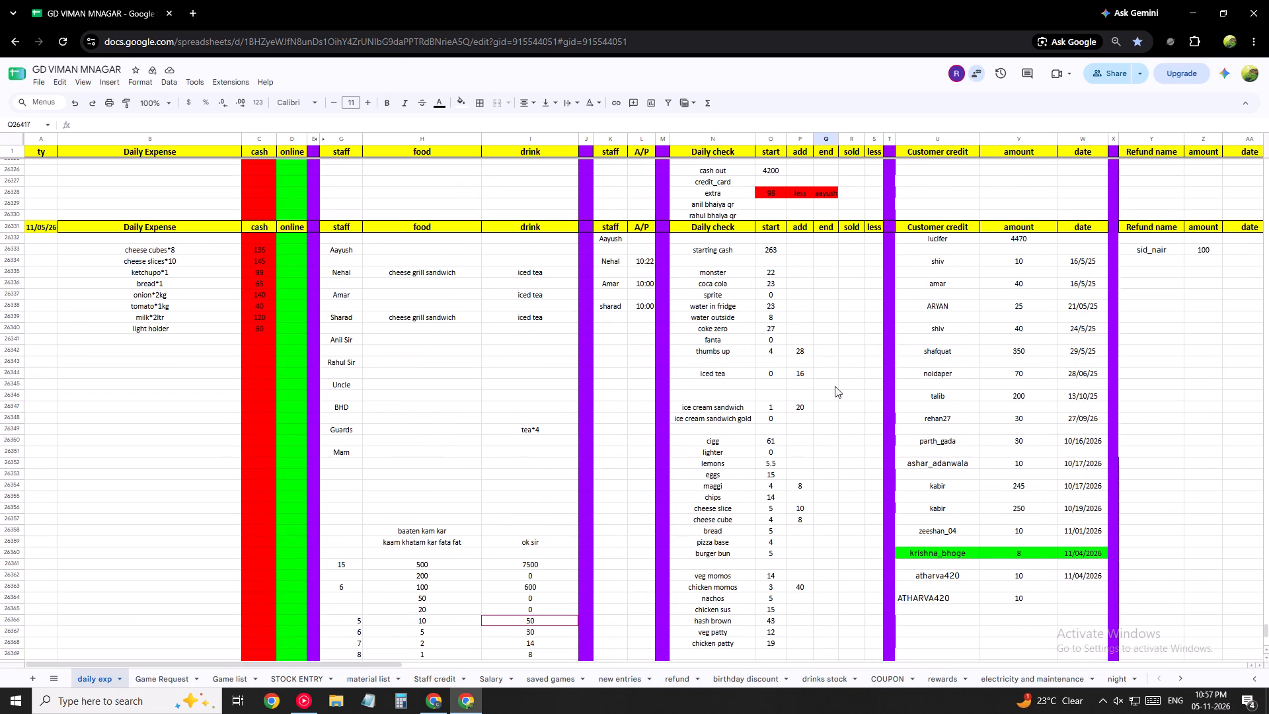
{"action": "left_click", "coordinate": [826, 338]}
{"action": "key", "text": "ctrl+v"}
Enter a formula for monster's 11/05/26 sold count: start plus add minus end.
{"action": "left_click", "coordinate": [846, 338]}
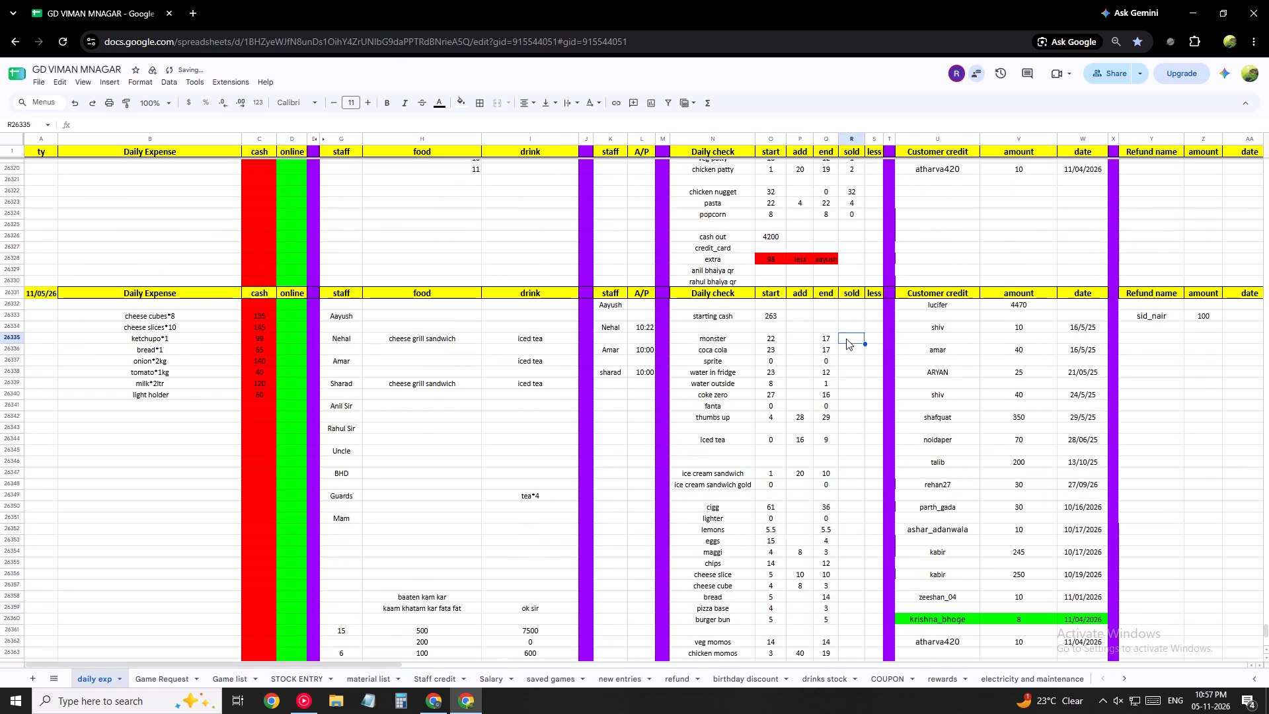
{"action": "key", "text": "equal"}
{"action": "left_click", "coordinate": [782, 337]}
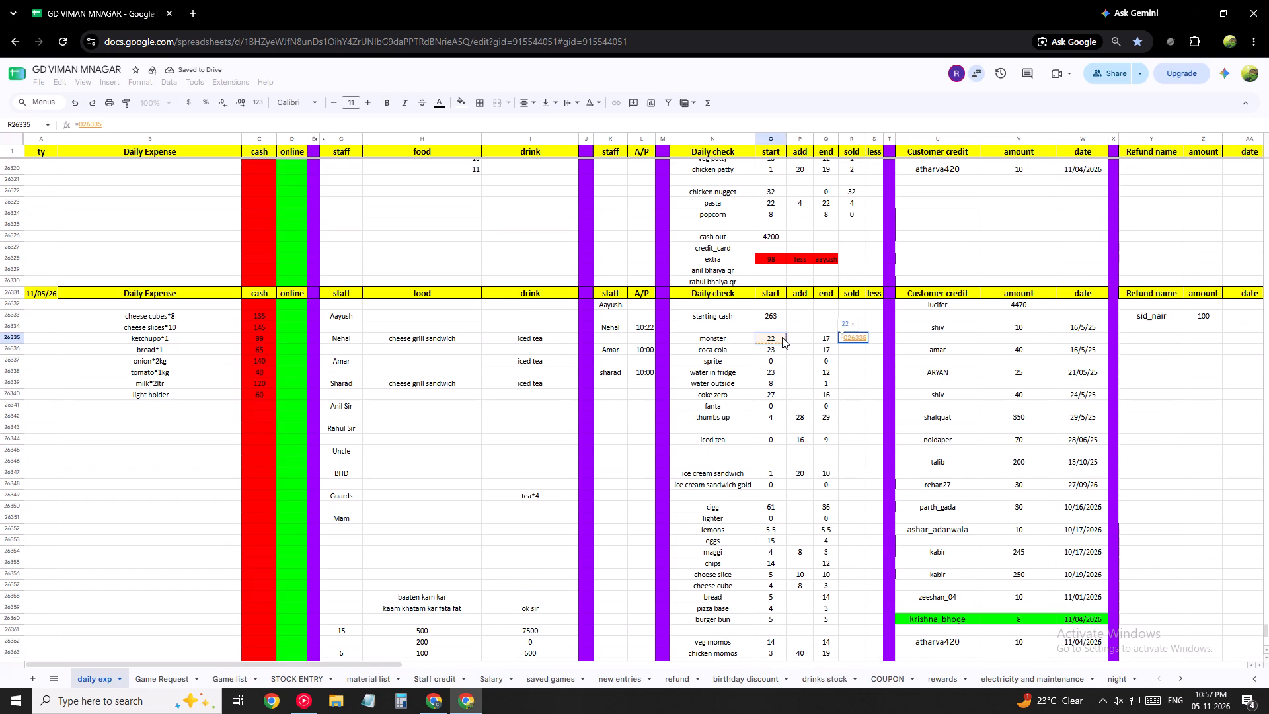
{"action": "key", "text": "plus"}
{"action": "left_click", "coordinate": [799, 342]}
{"action": "key", "text": "minus"}
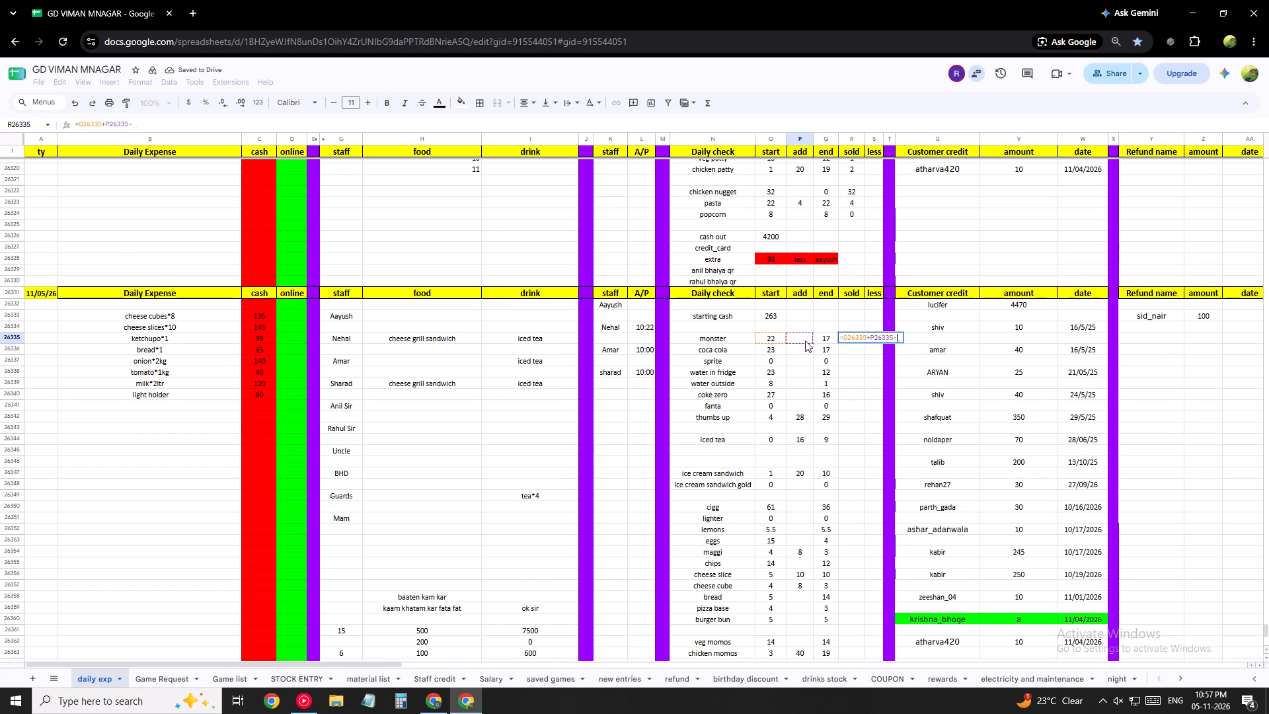
{"action": "left_click", "coordinate": [818, 340]}
{"action": "key", "text": "Return"}
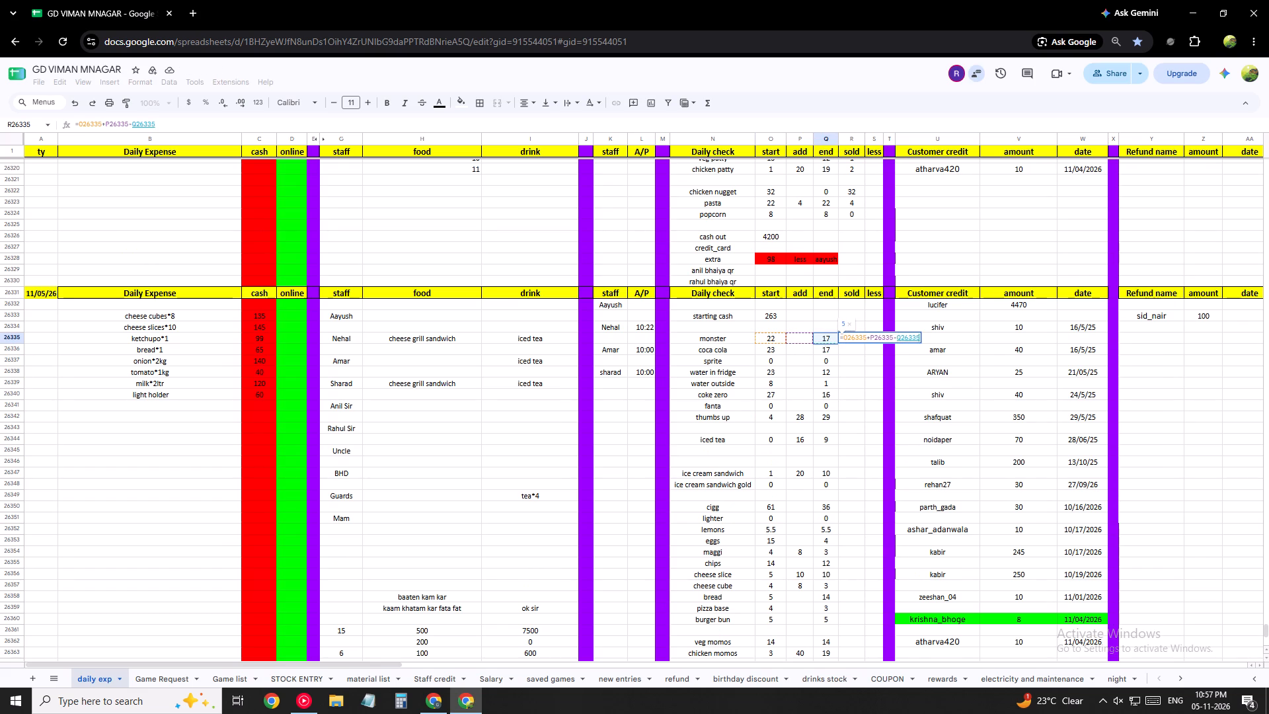
Fill monster's sold formula down the 11/05/26 sold column through popcorn.
{"action": "left_click", "coordinate": [841, 337]}
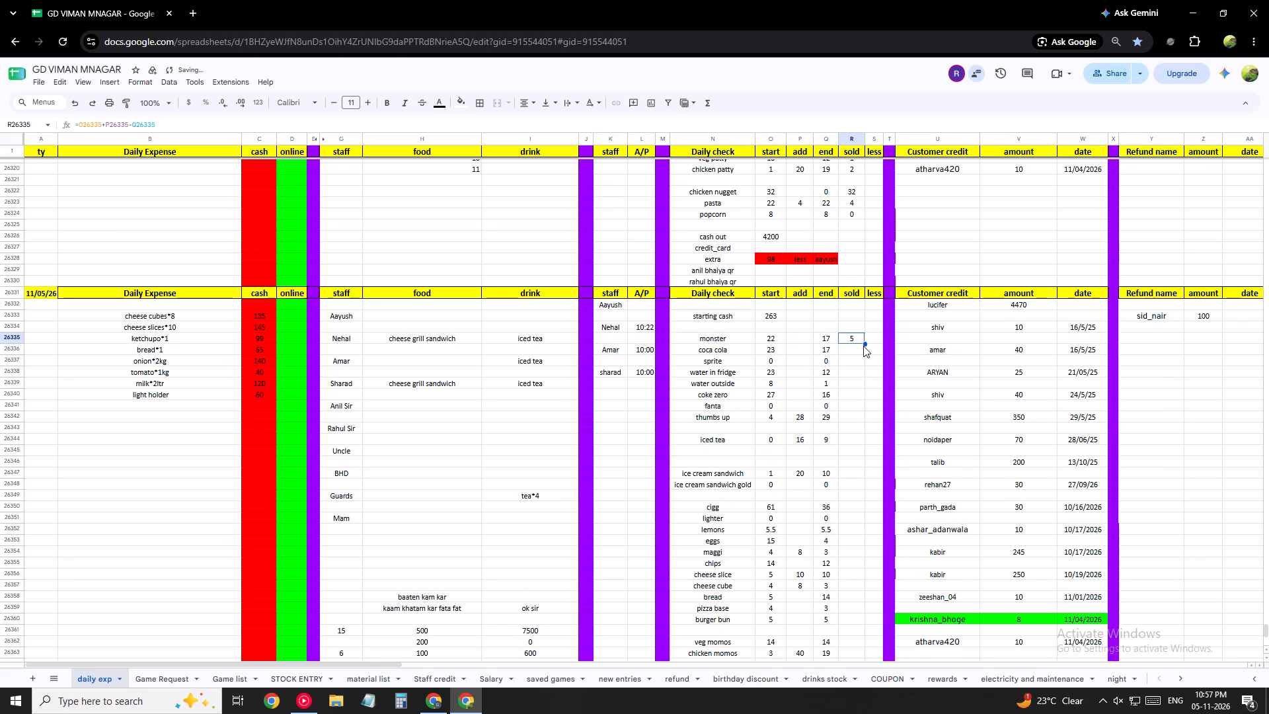
{"action": "left_click_drag", "start_coordinate": [865, 344], "coordinate": [865, 407]}
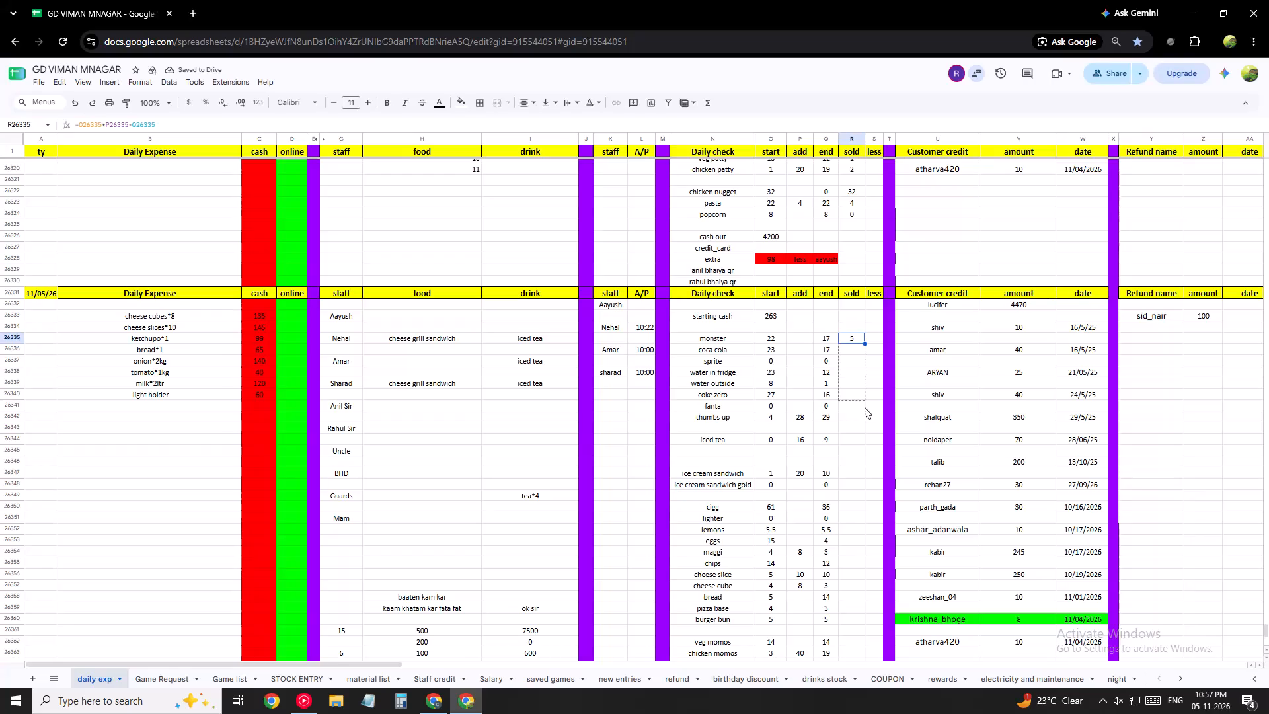
{"action": "left_click_drag", "start_coordinate": [865, 407], "coordinate": [863, 648]}
Clear the sold formula from the 11/05/26 blank rows above chicken nugget and above veg momos.
{"action": "left_click", "coordinate": [847, 608]}
{"action": "key", "text": "Delete"}
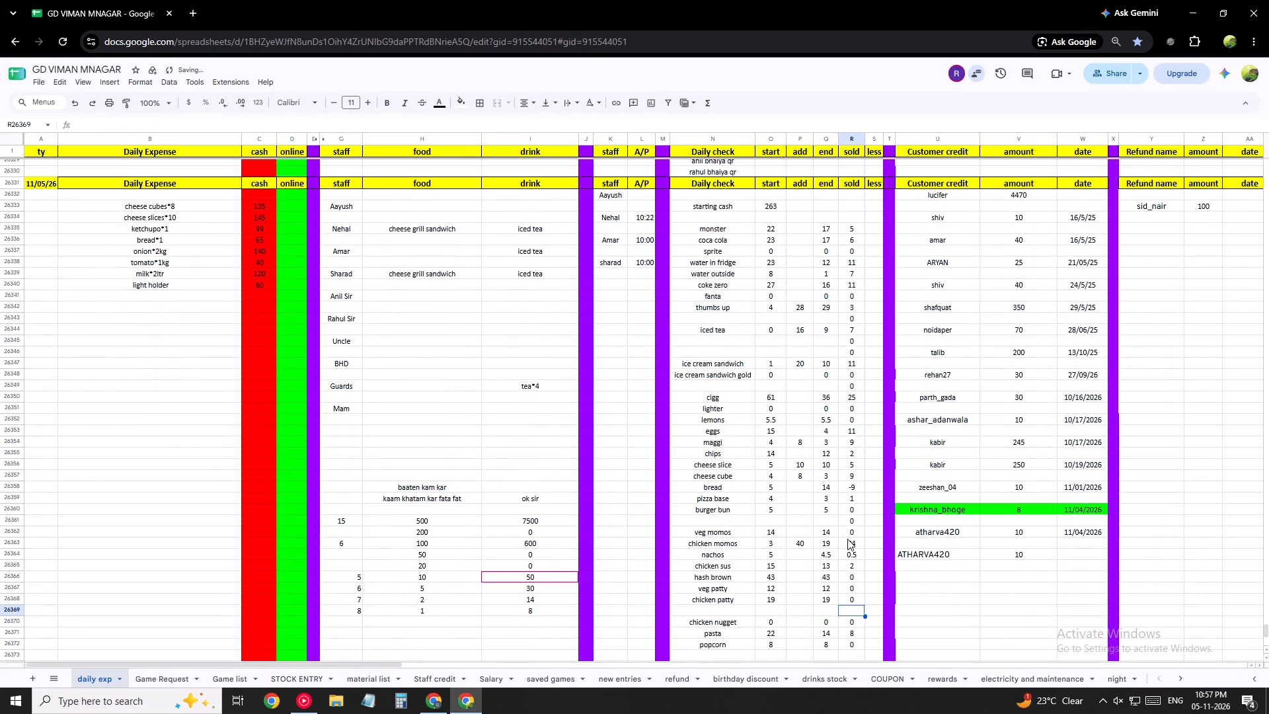
{"action": "left_click", "coordinate": [847, 521]}
{"action": "key", "text": "Delete"}
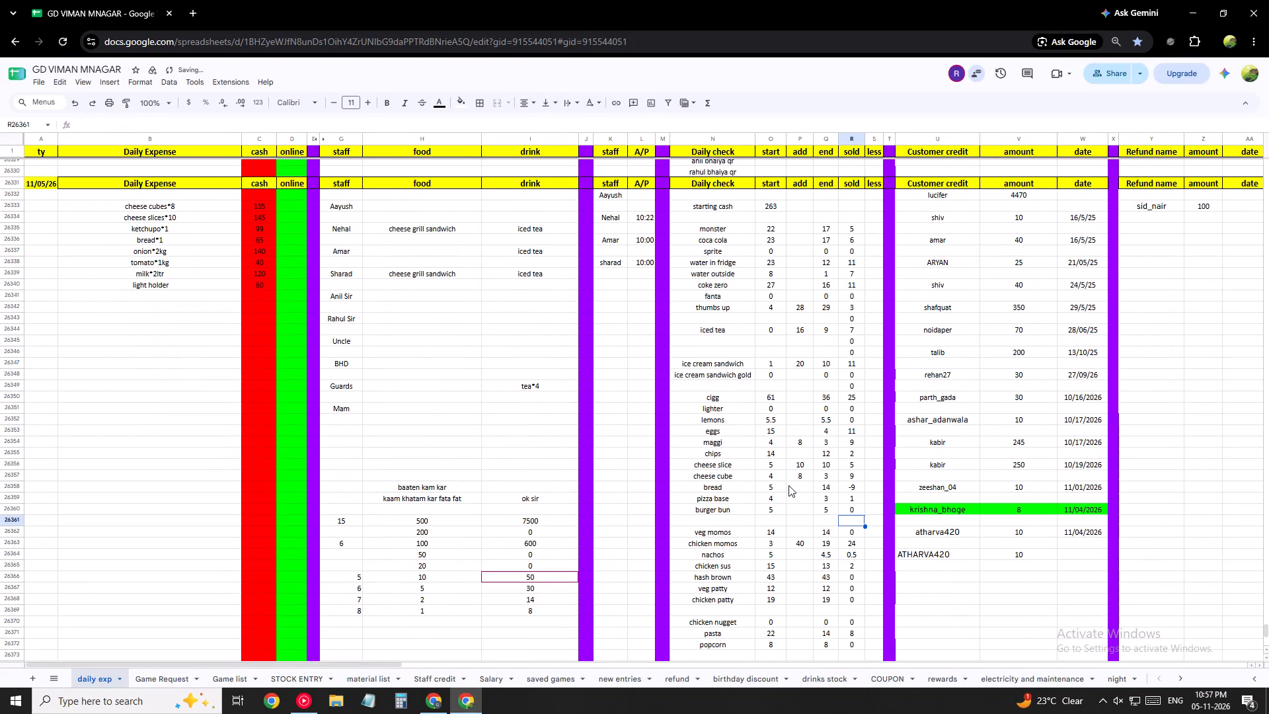
Set the 11/05/26 add count for bread to 19.
{"action": "left_click", "coordinate": [789, 485]}
{"action": "type", "text": "20"}
{"action": "key", "text": "Return"}
{"action": "key", "text": "Up"}
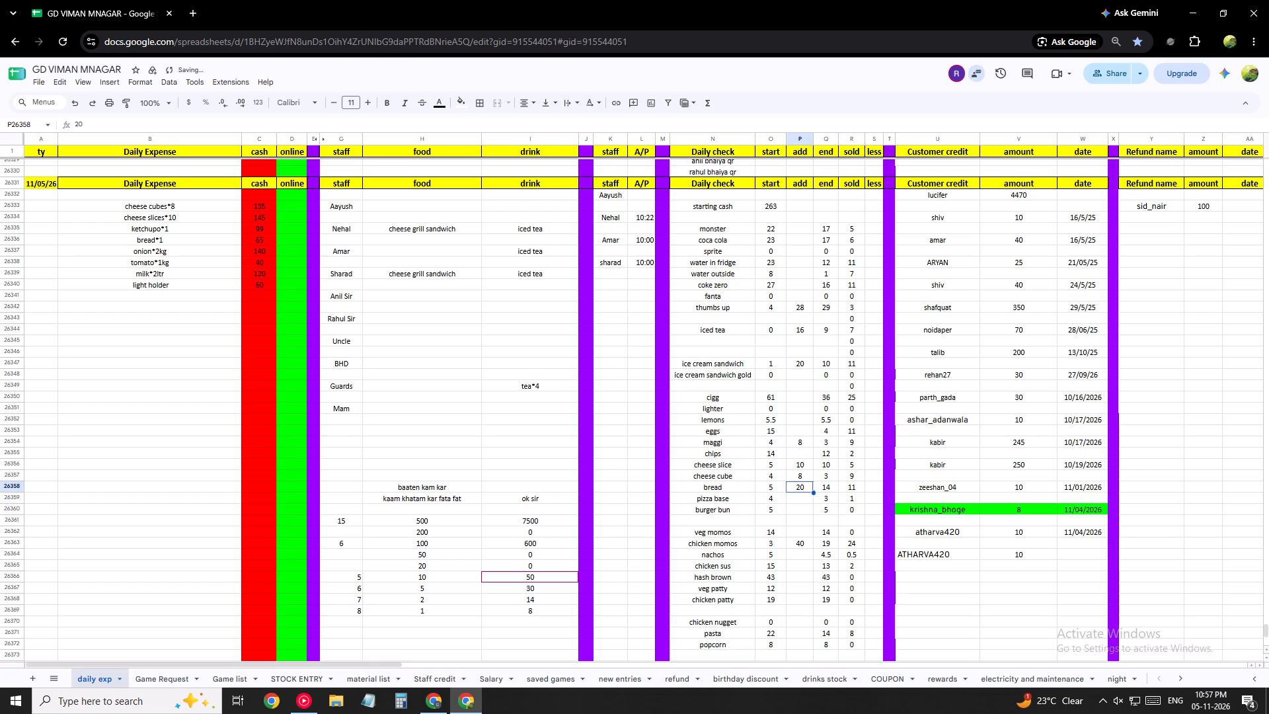
{"action": "type", "text": "19"}
{"action": "key", "text": "Return"}
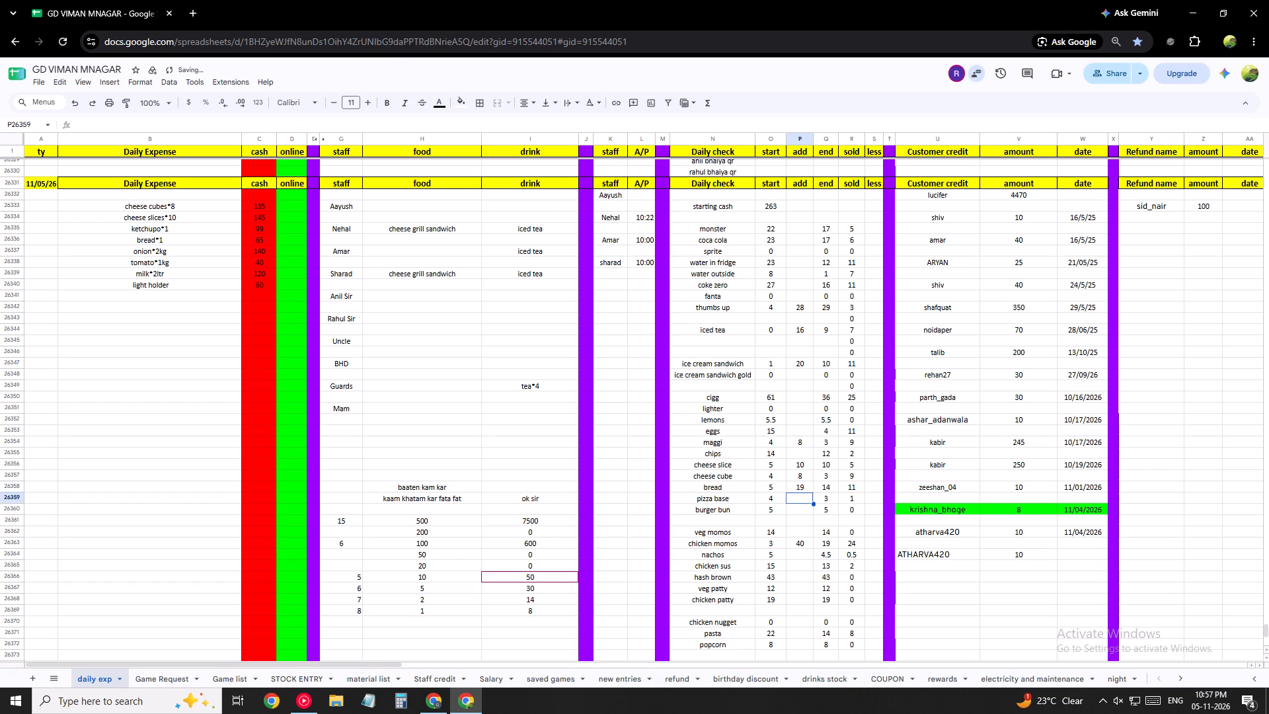
Clear the sold formulas from the 11/05/26 blank rows above cigg, above ice cream sandwich, and directly below and above iced tea.
{"action": "left_click", "coordinate": [859, 385]}
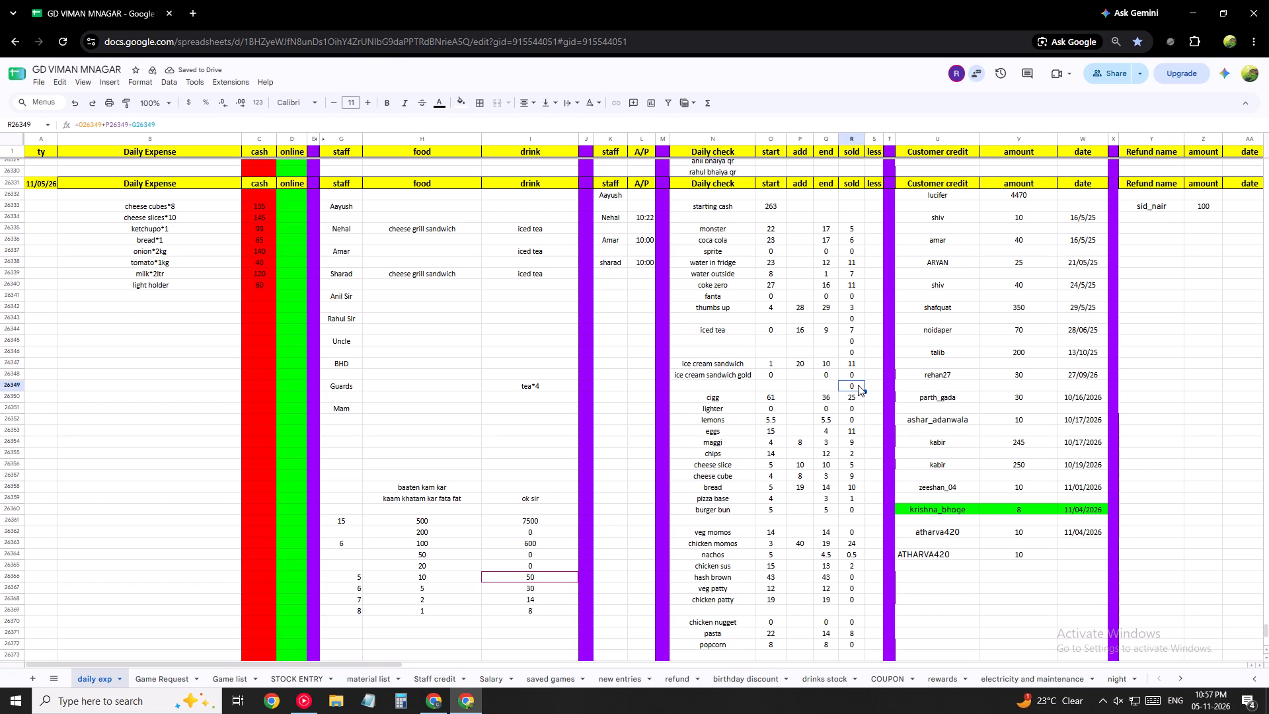
{"action": "key", "text": "Delete"}
{"action": "left_click", "coordinate": [858, 350]}
{"action": "key", "text": "Delete"}
{"action": "left_click", "coordinate": [858, 342]}
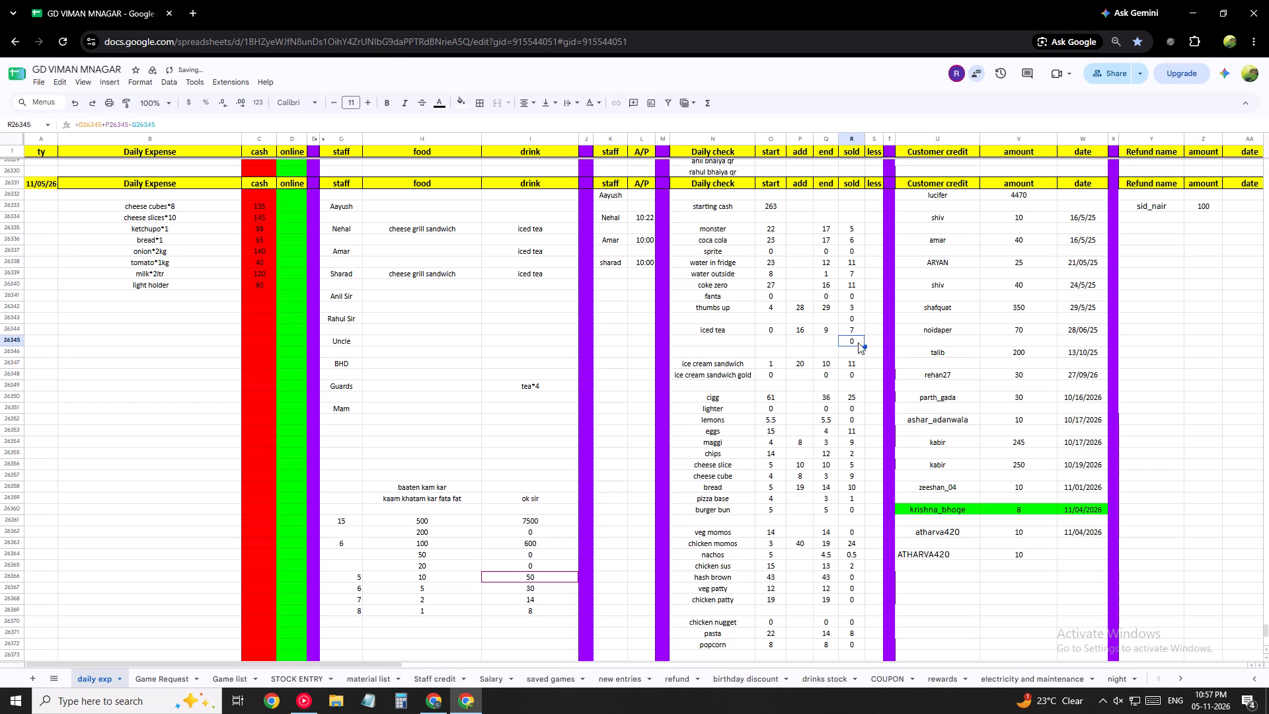
{"action": "key", "text": "Delete"}
{"action": "left_click", "coordinate": [856, 317]}
{"action": "key", "text": "Delete"}
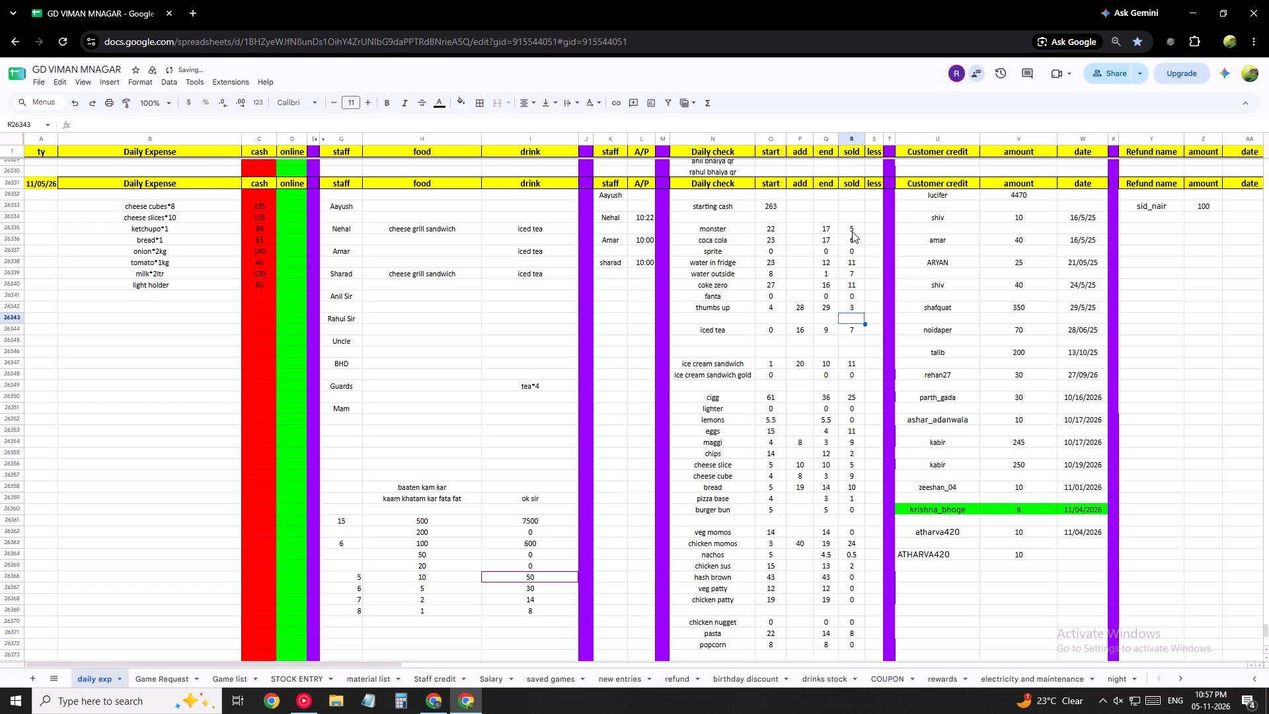
{"action": "left_click", "coordinate": [869, 342]}
{"action": "scroll", "coordinate": [863, 411], "scroll_direction": "down", "scroll_amount": 2}
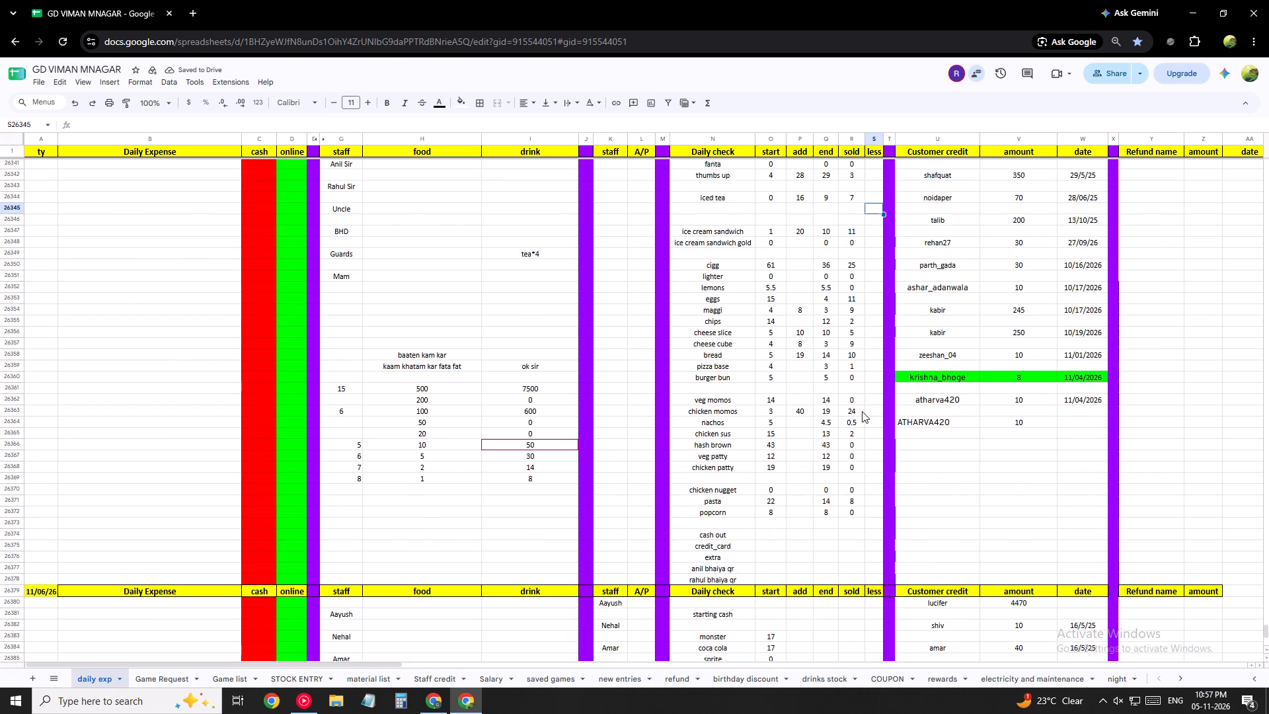
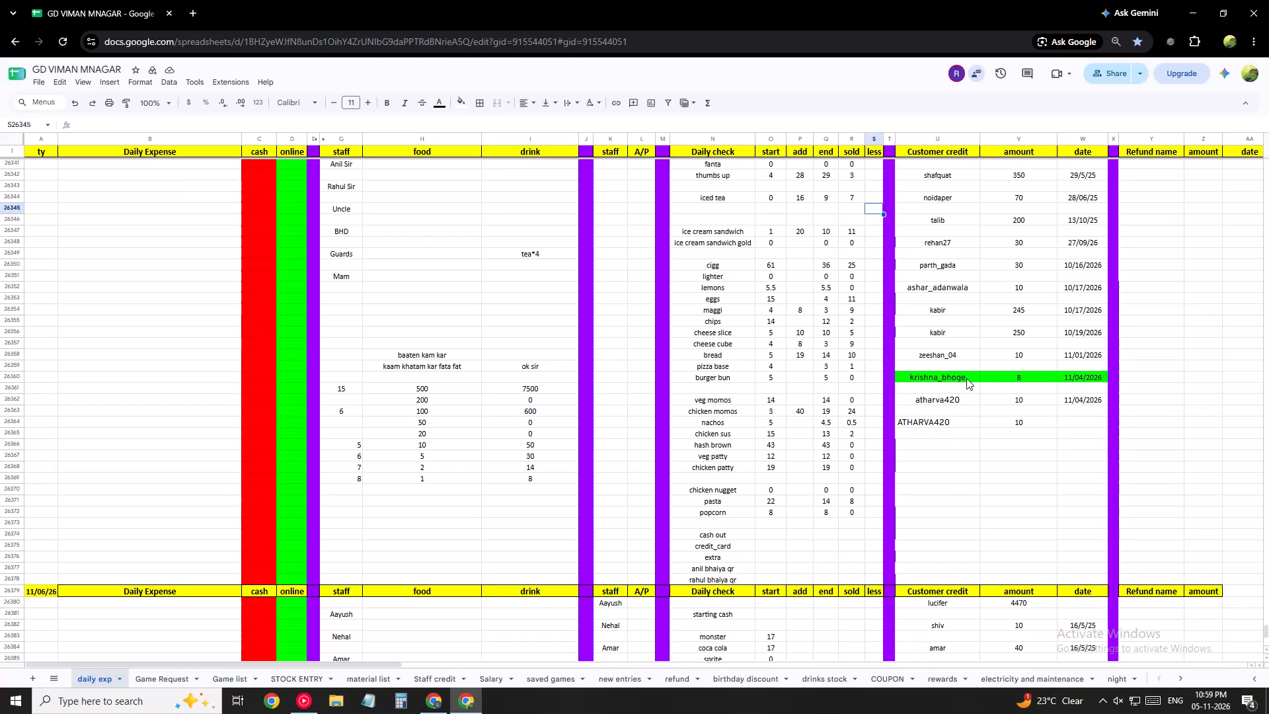
{"action": "scroll", "coordinate": [1085, 484], "scroll_direction": "down", "scroll_amount": 1}
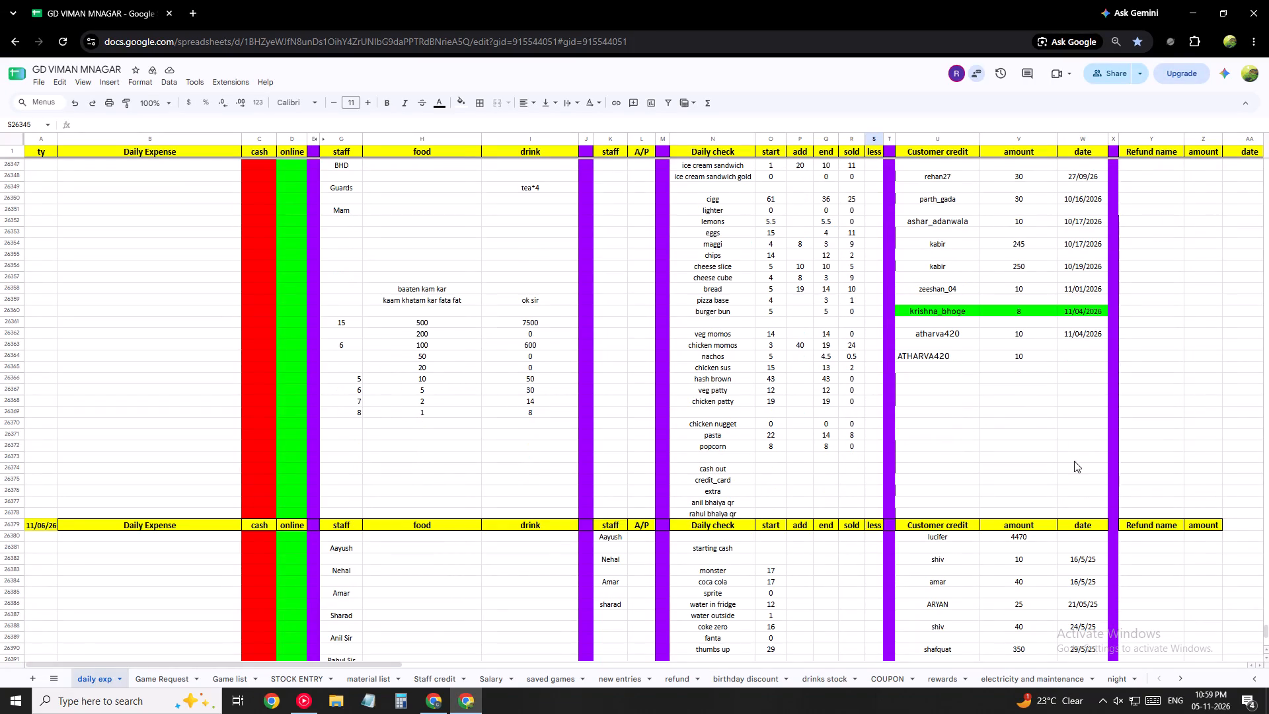
{"action": "left_click_drag", "start_coordinate": [947, 358], "coordinate": [1020, 357]}
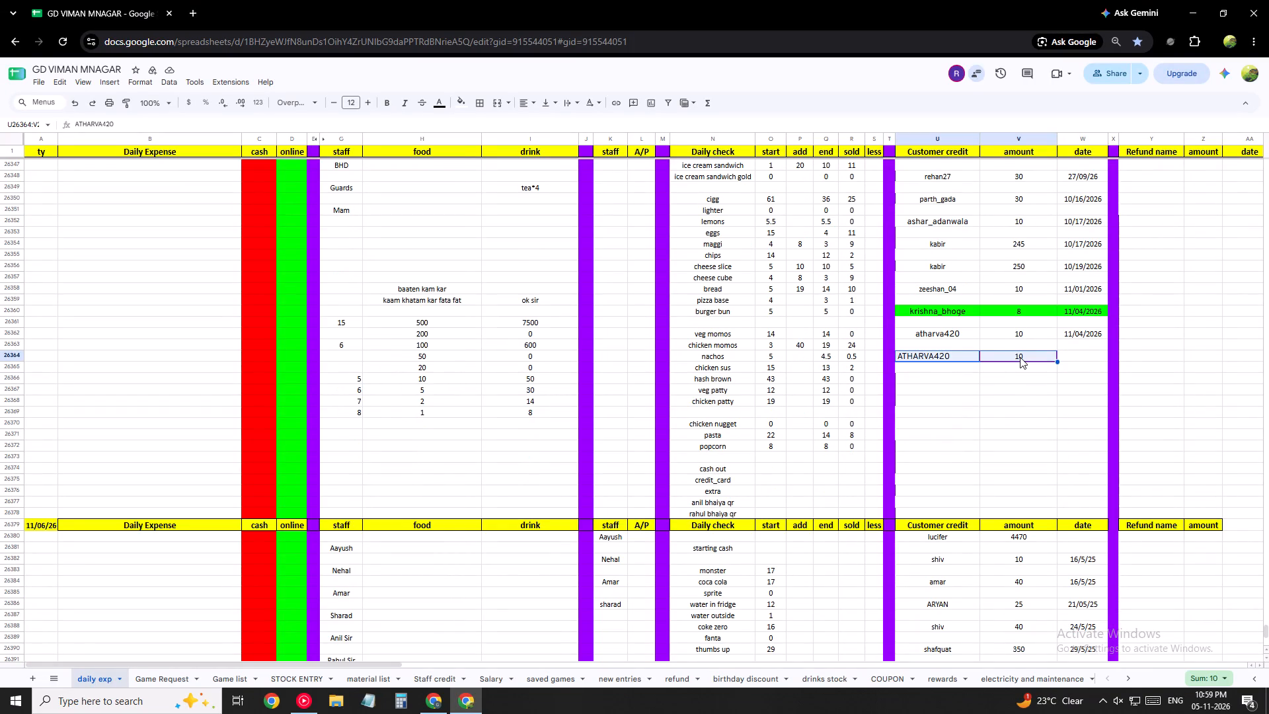
{"action": "left_click", "coordinate": [1082, 355]}
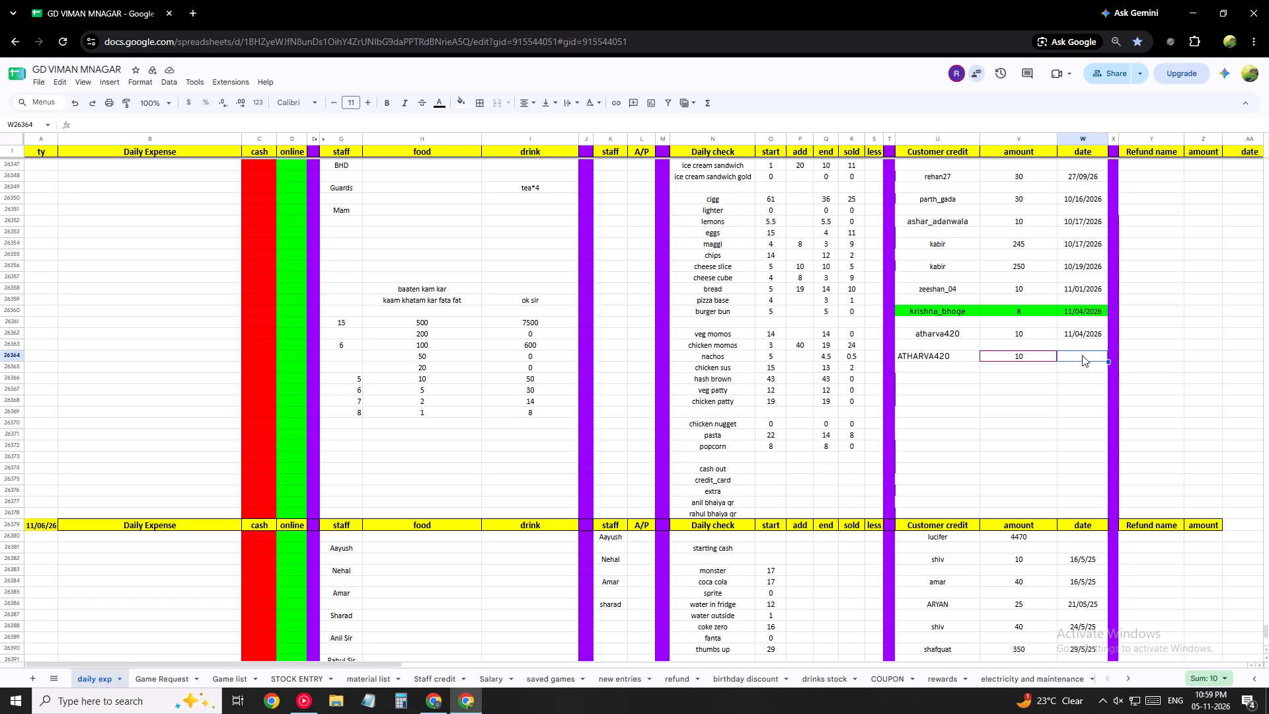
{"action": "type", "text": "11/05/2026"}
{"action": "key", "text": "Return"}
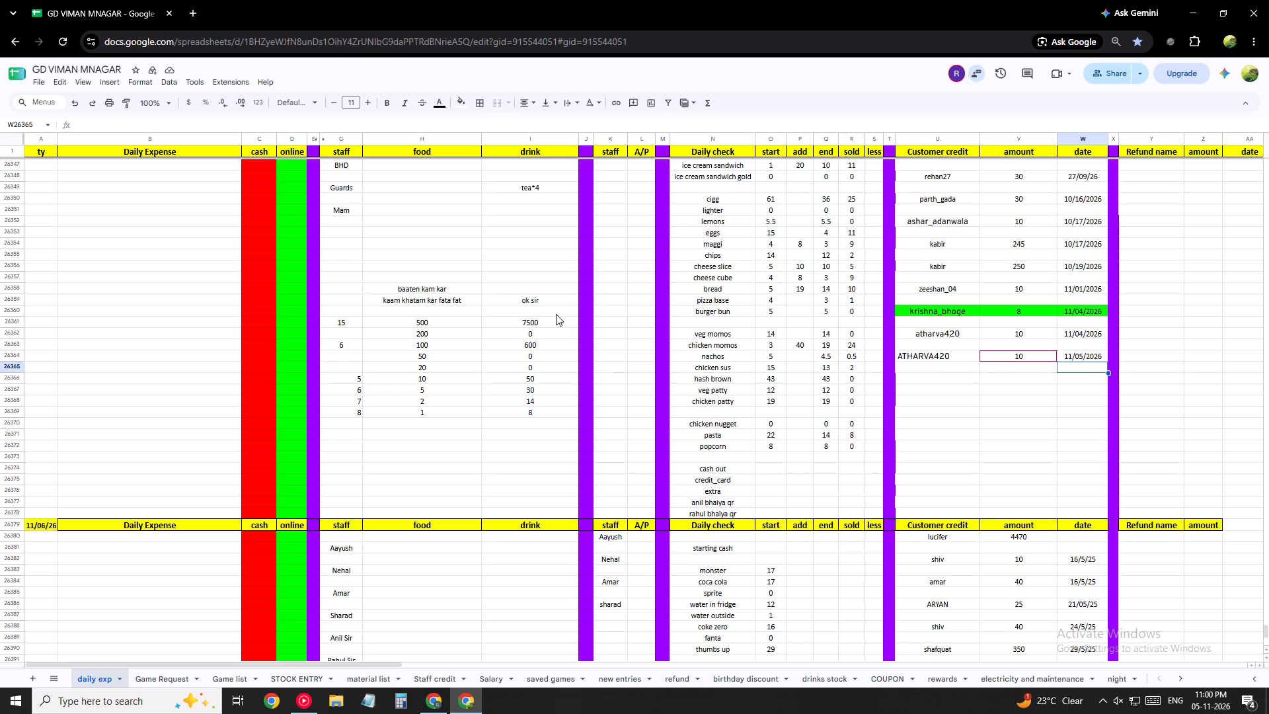
Check the combined total of the 500, 200 and 100 note amounts in the 11/05/26 cash count.
{"action": "left_click_drag", "start_coordinate": [556, 318], "coordinate": [562, 342]}
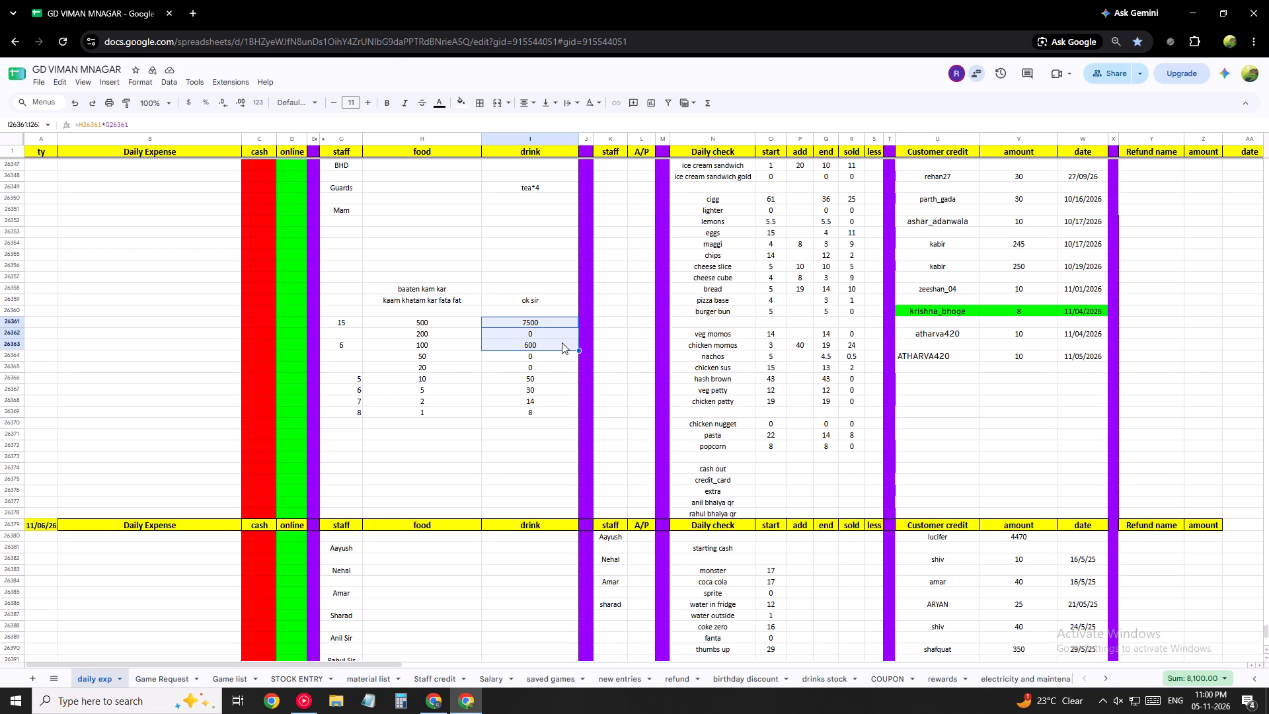
{"action": "left_click", "coordinate": [937, 396]}
{"action": "scroll", "coordinate": [937, 396], "scroll_direction": "up", "scroll_amount": 2}
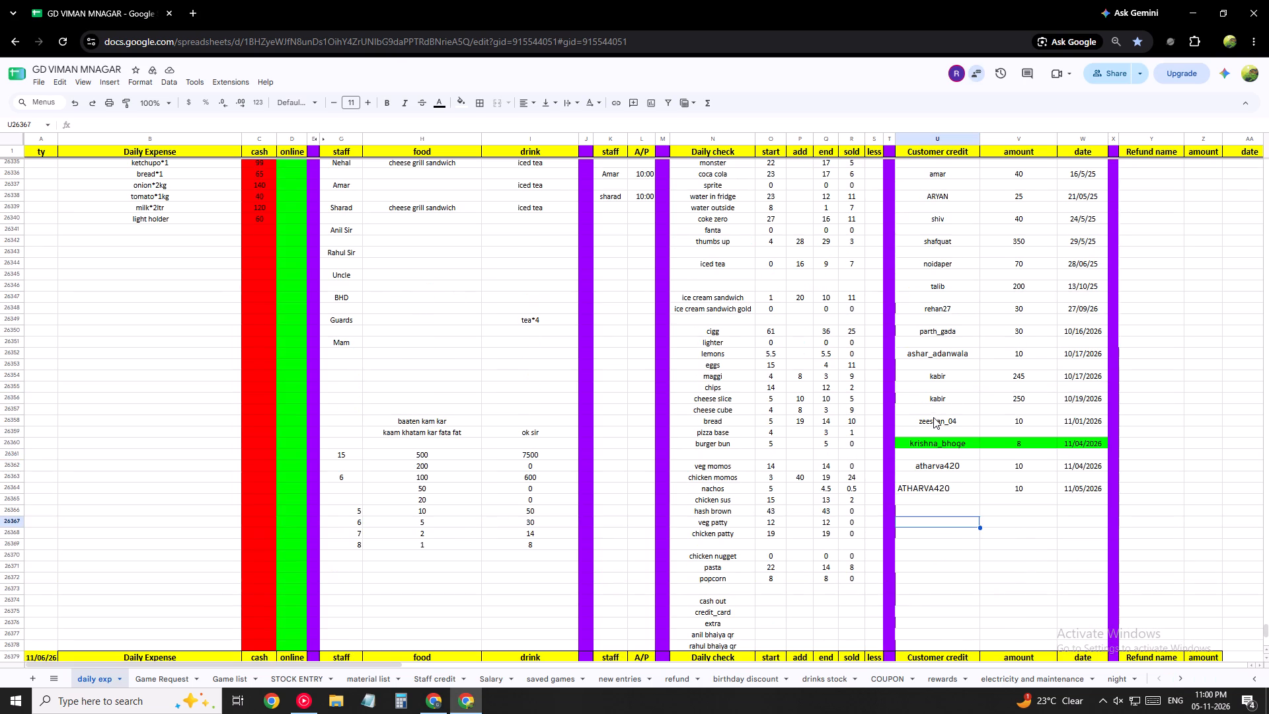
{"action": "scroll", "coordinate": [933, 418], "scroll_direction": "up", "scroll_amount": 1}
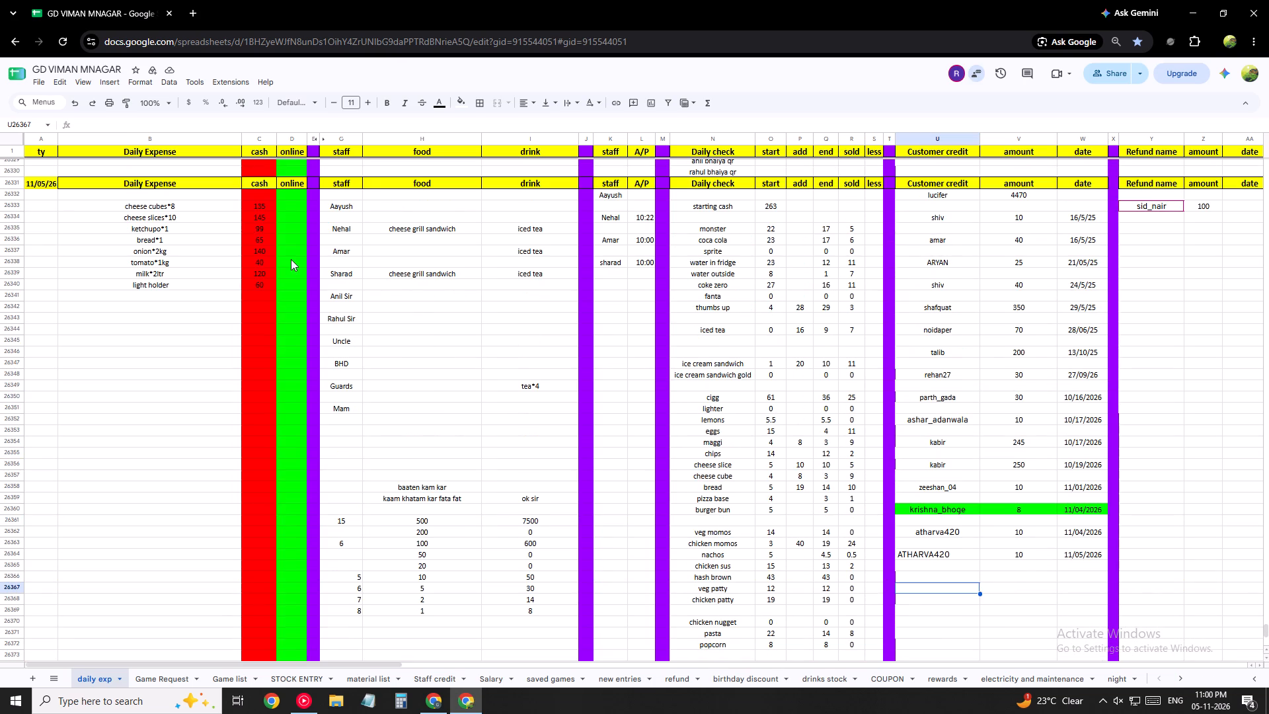
Switch to the ggLeap admin site and examine the 11/05/2026 orders in the order history, cross-checking against the daily sheet.
{"action": "left_click", "coordinate": [446, 709]}
{"action": "scroll", "coordinate": [553, 393], "scroll_direction": "up", "scroll_amount": 4}
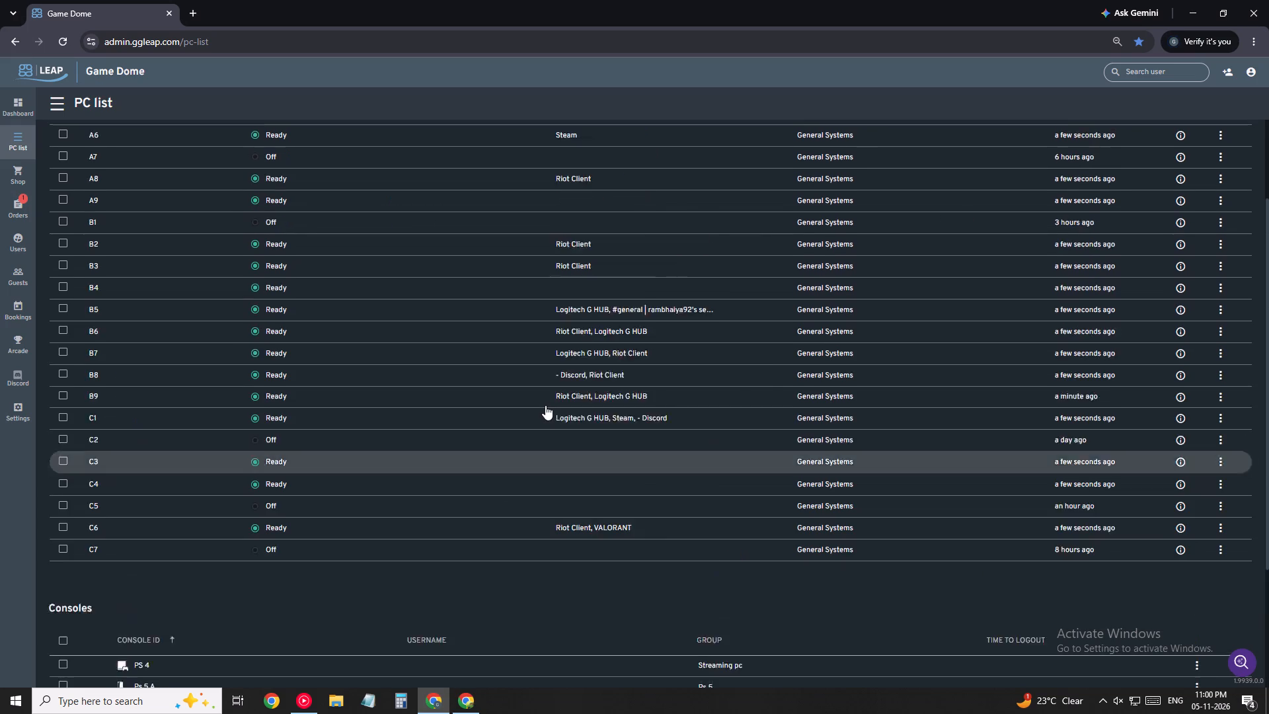
{"action": "scroll", "coordinate": [545, 405], "scroll_direction": "up", "scroll_amount": 4}
{"action": "left_click", "coordinate": [7, 213]}
{"action": "left_click", "coordinate": [258, 144]}
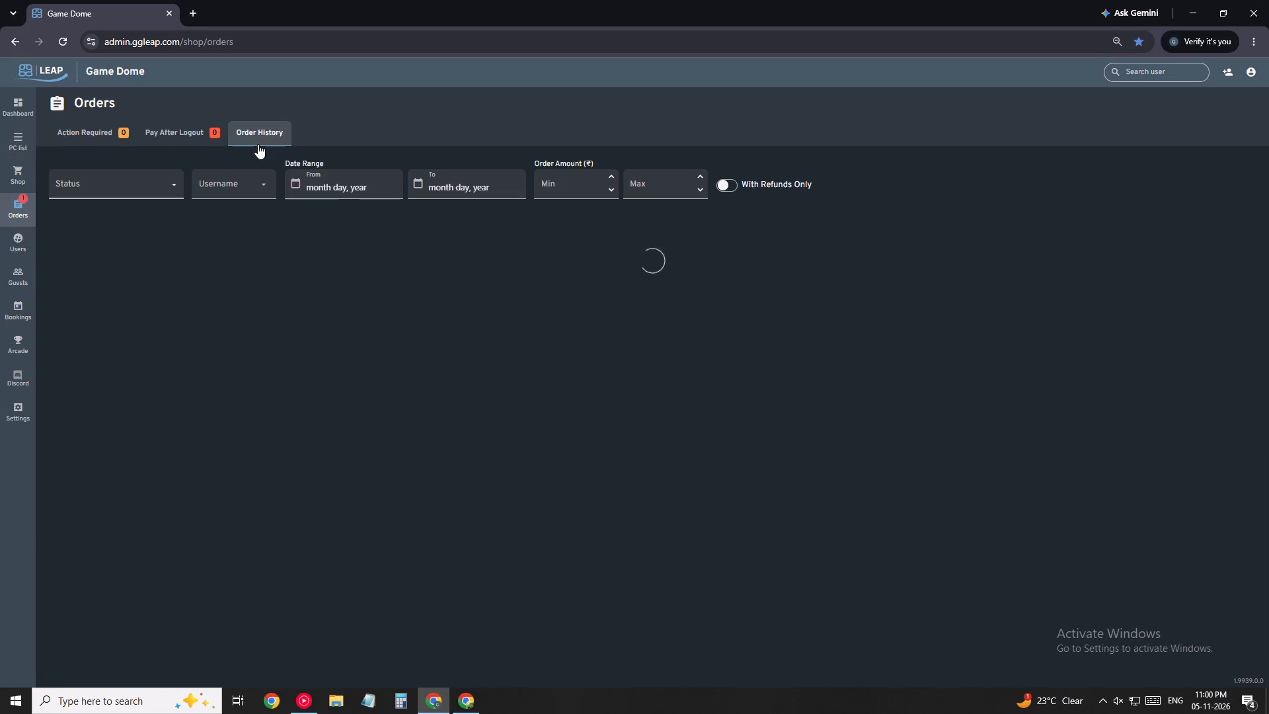
{"action": "scroll", "coordinate": [368, 381], "scroll_direction": "down", "scroll_amount": 2}
{"action": "scroll", "coordinate": [371, 383], "scroll_direction": "up", "scroll_amount": 1}
{"action": "scroll", "coordinate": [371, 383], "scroll_direction": "down", "scroll_amount": 14}
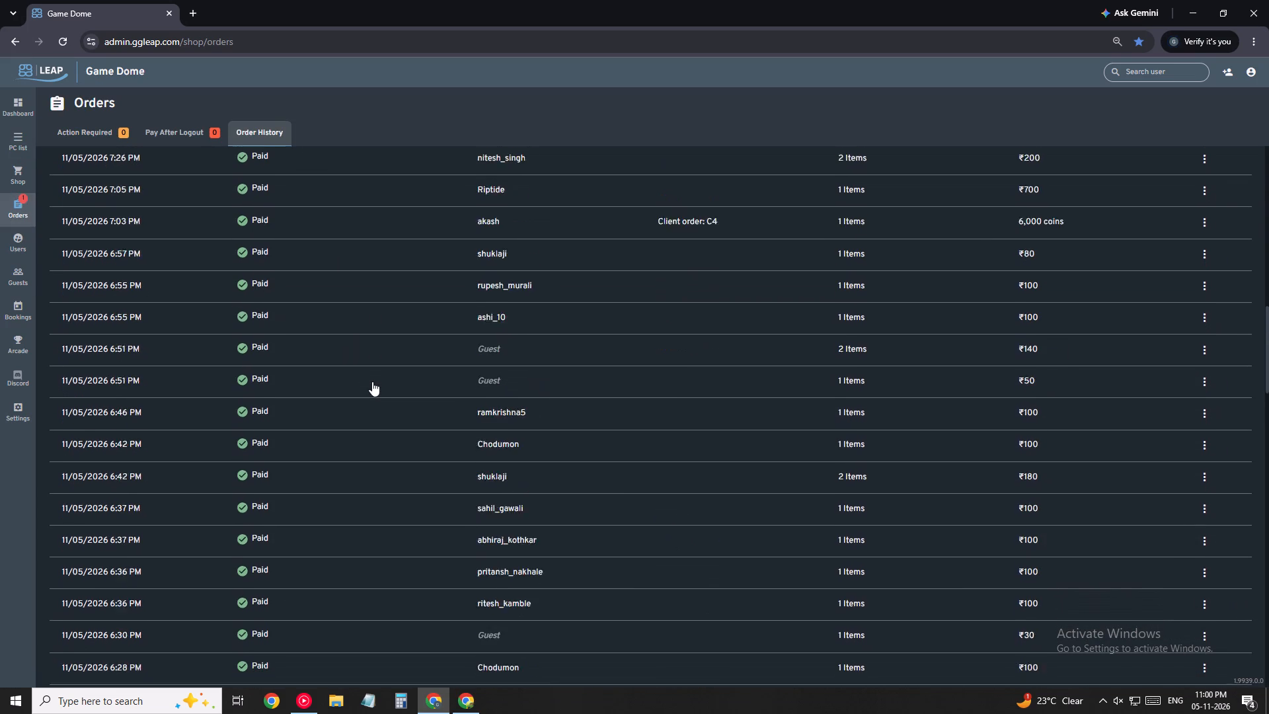
{"action": "scroll", "coordinate": [372, 381], "scroll_direction": "down", "scroll_amount": 2}
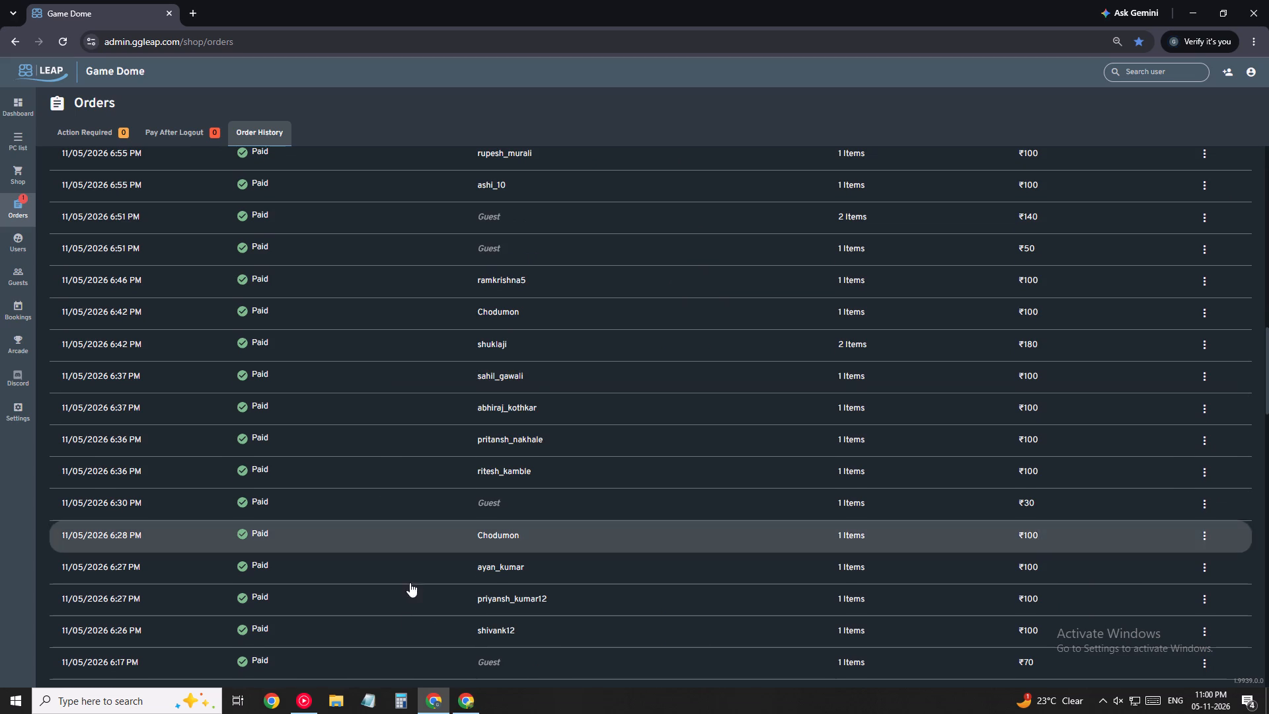
{"action": "left_click", "coordinate": [465, 704]}
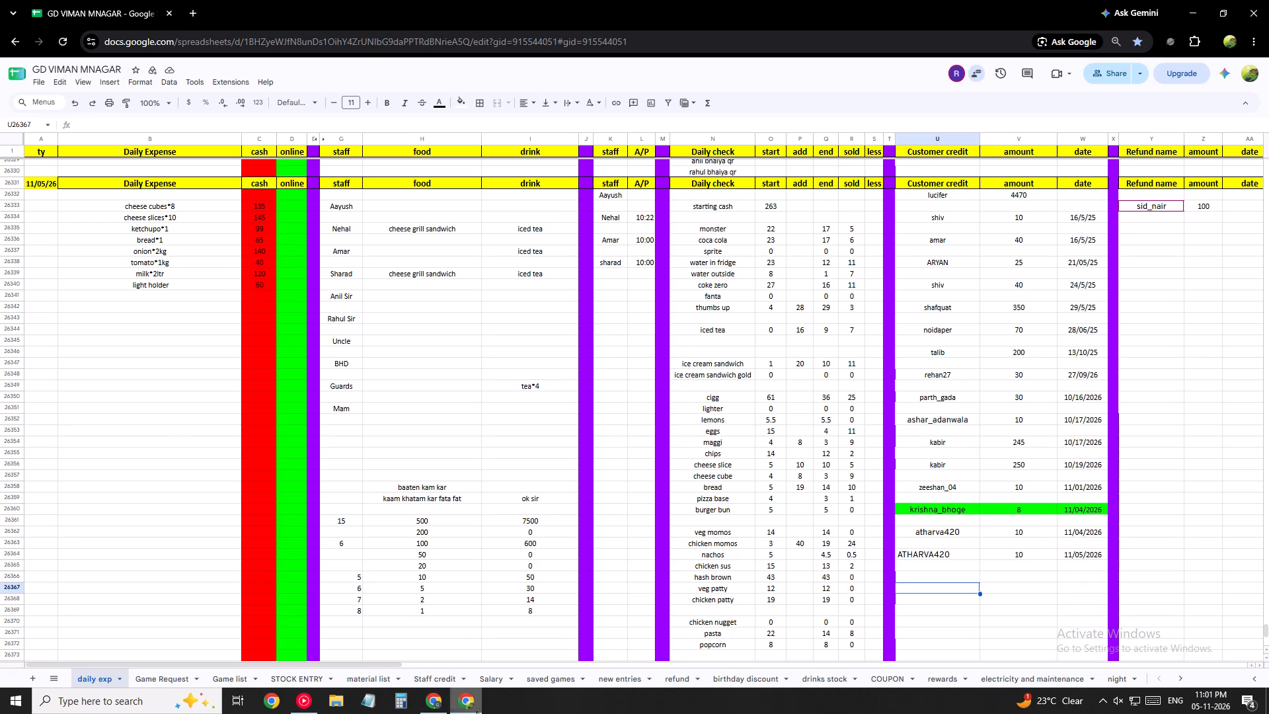
{"action": "left_click", "coordinate": [443, 709]}
{"action": "scroll", "coordinate": [439, 328], "scroll_direction": "up", "scroll_amount": 9}
{"action": "scroll", "coordinate": [509, 307], "scroll_direction": "up", "scroll_amount": 4}
{"action": "scroll", "coordinate": [518, 385], "scroll_direction": "down", "scroll_amount": 5}
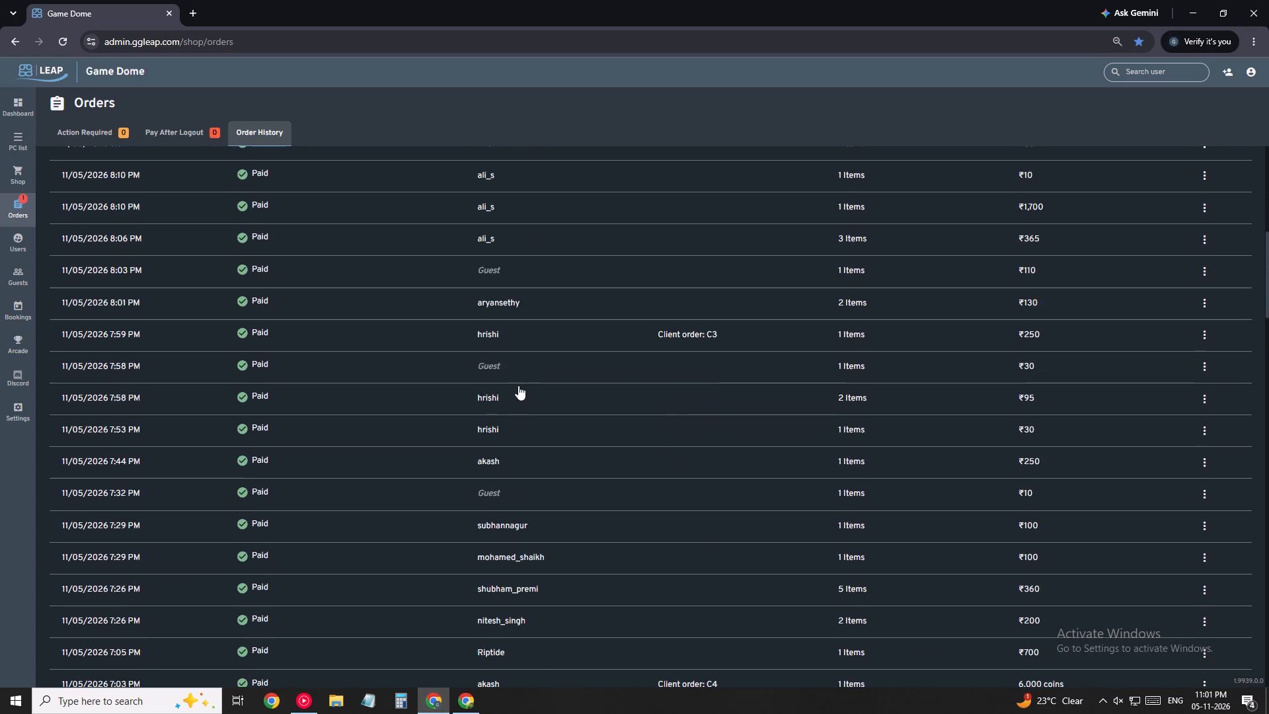
{"action": "scroll", "coordinate": [518, 385], "scroll_direction": "down", "scroll_amount": 8}
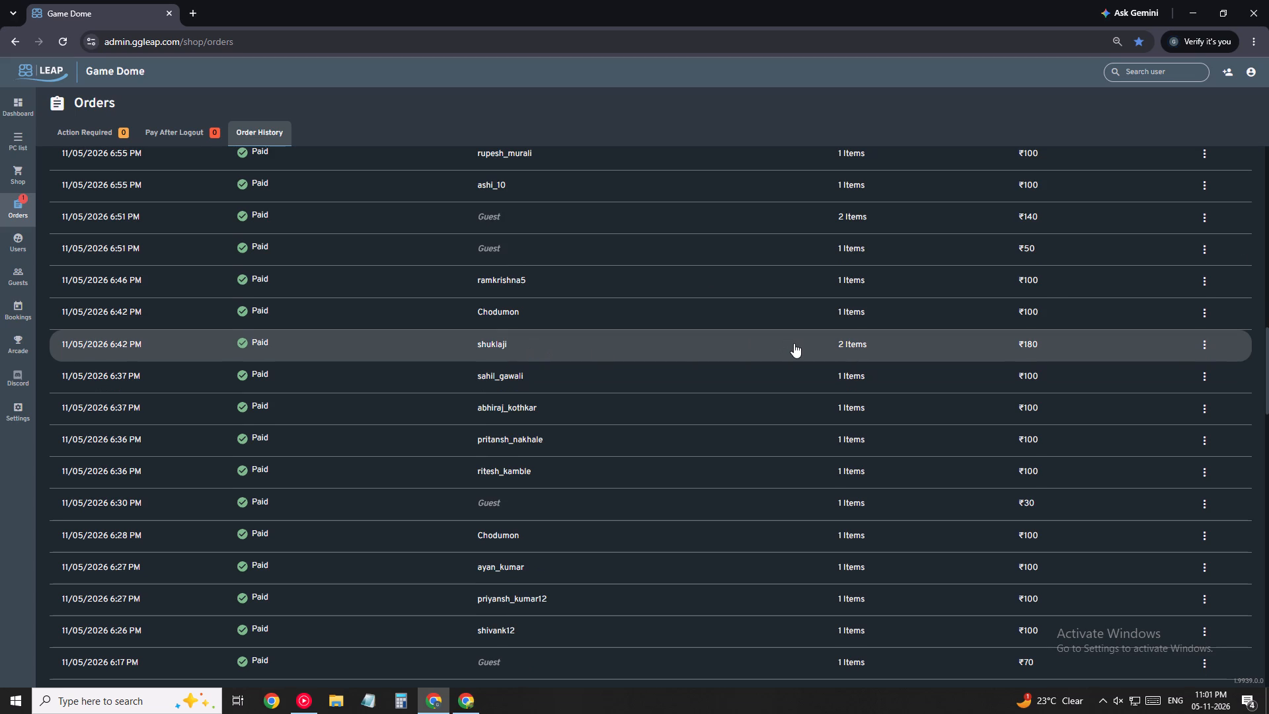
{"action": "scroll", "coordinate": [794, 343], "scroll_direction": "up", "scroll_amount": 1}
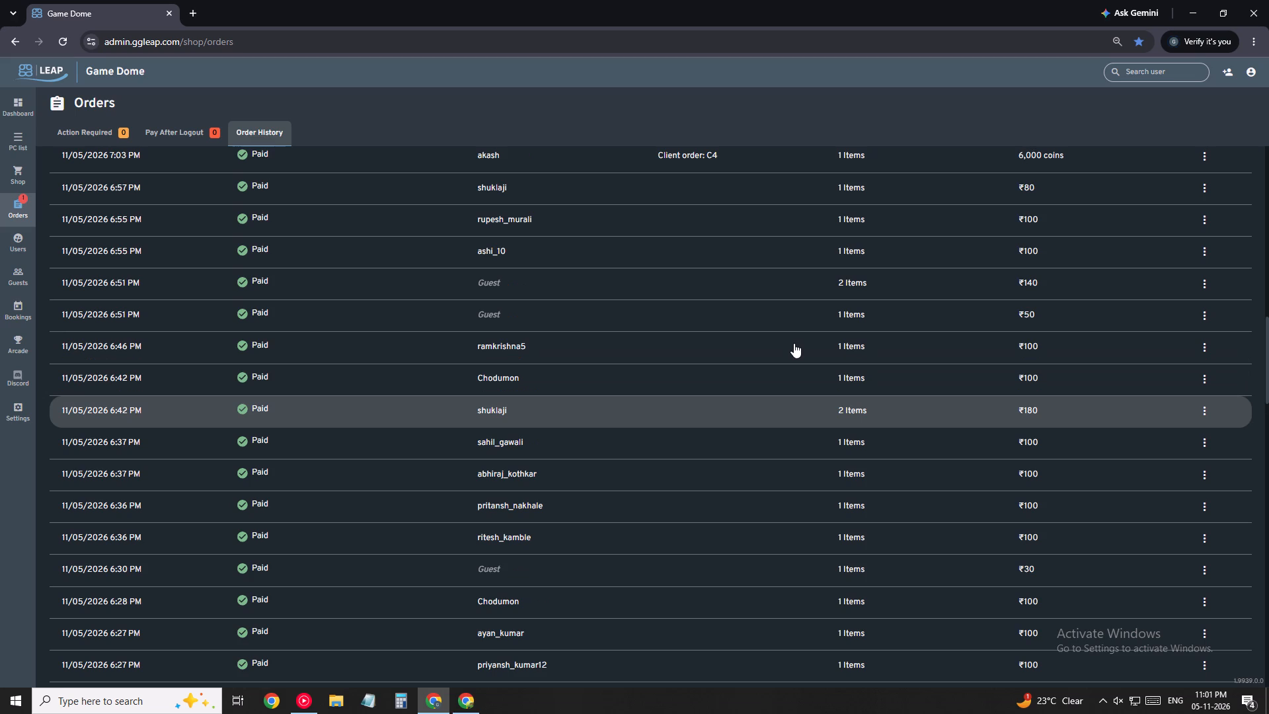
{"action": "scroll", "coordinate": [794, 343], "scroll_direction": "up", "scroll_amount": 2}
Look up the refund customer's account by username and review its expired and active game passes.
{"action": "left_click", "coordinate": [1155, 81]}
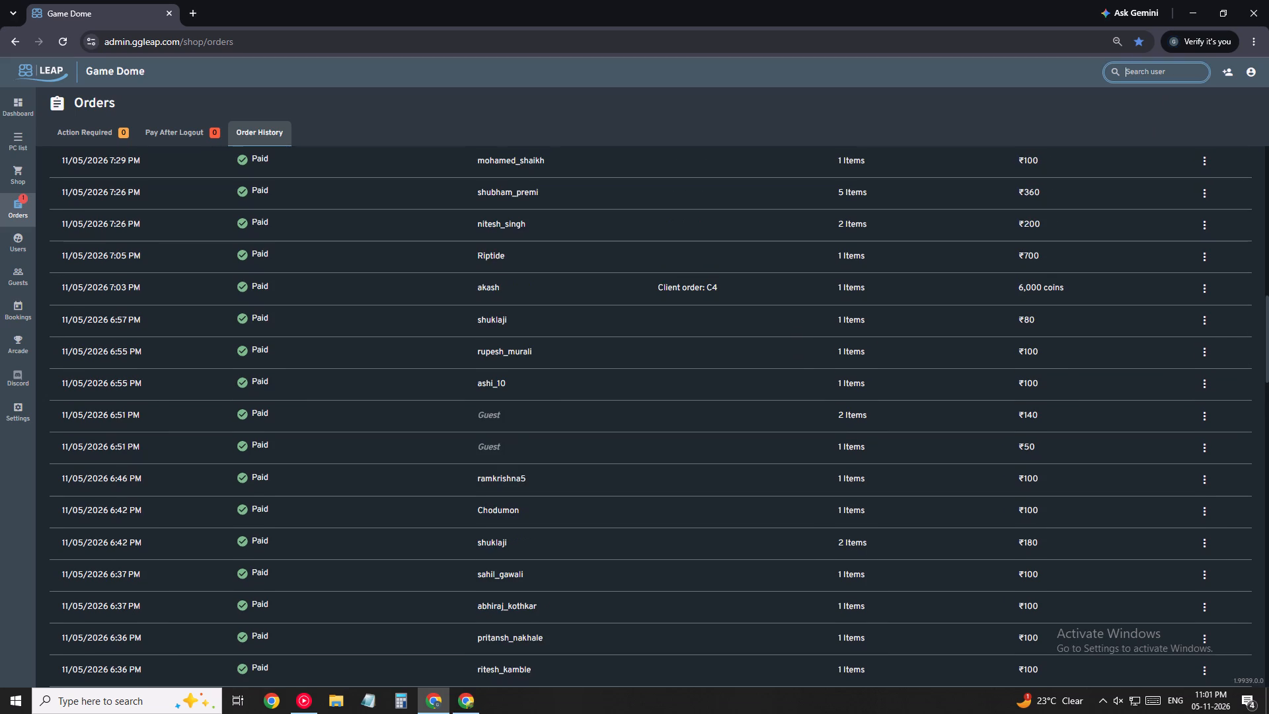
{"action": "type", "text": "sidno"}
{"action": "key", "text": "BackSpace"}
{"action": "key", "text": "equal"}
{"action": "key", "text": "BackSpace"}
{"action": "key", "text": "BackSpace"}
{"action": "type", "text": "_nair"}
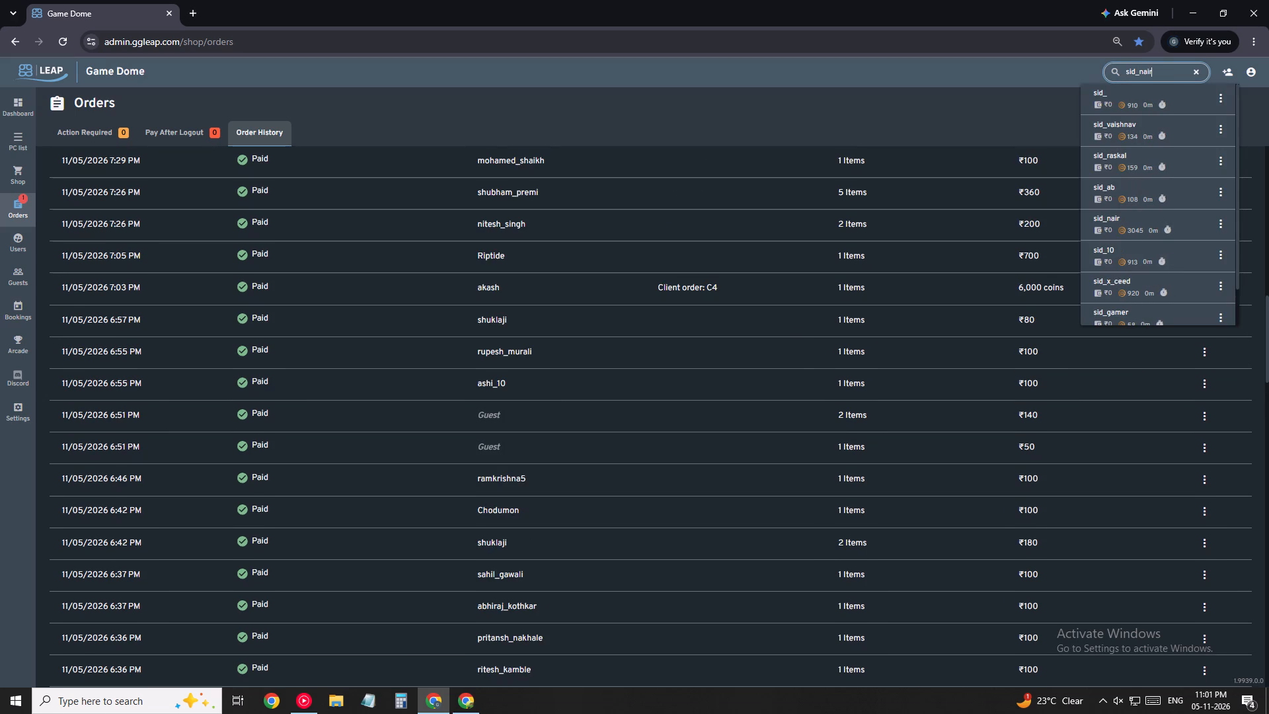
{"action": "left_click", "coordinate": [1231, 102]}
{"action": "left_click", "coordinate": [1241, 187]}
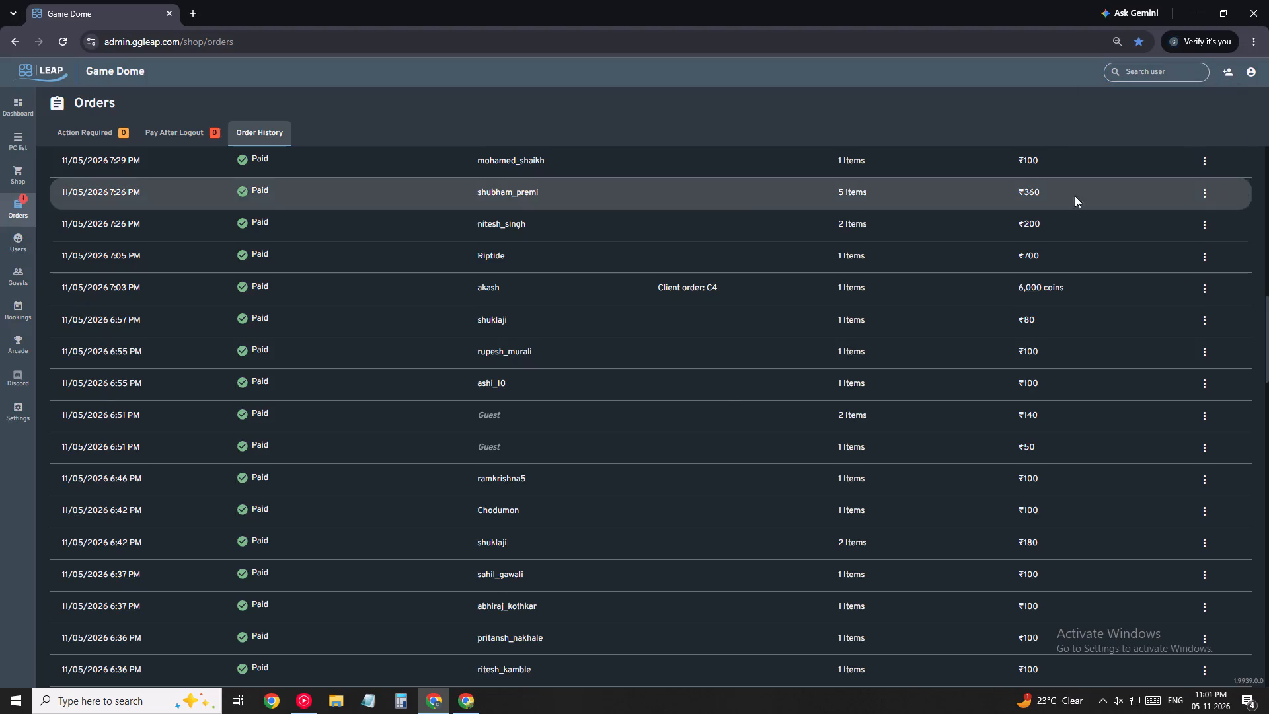
{"action": "left_click", "coordinate": [721, 319]}
{"action": "left_click", "coordinate": [713, 387]}
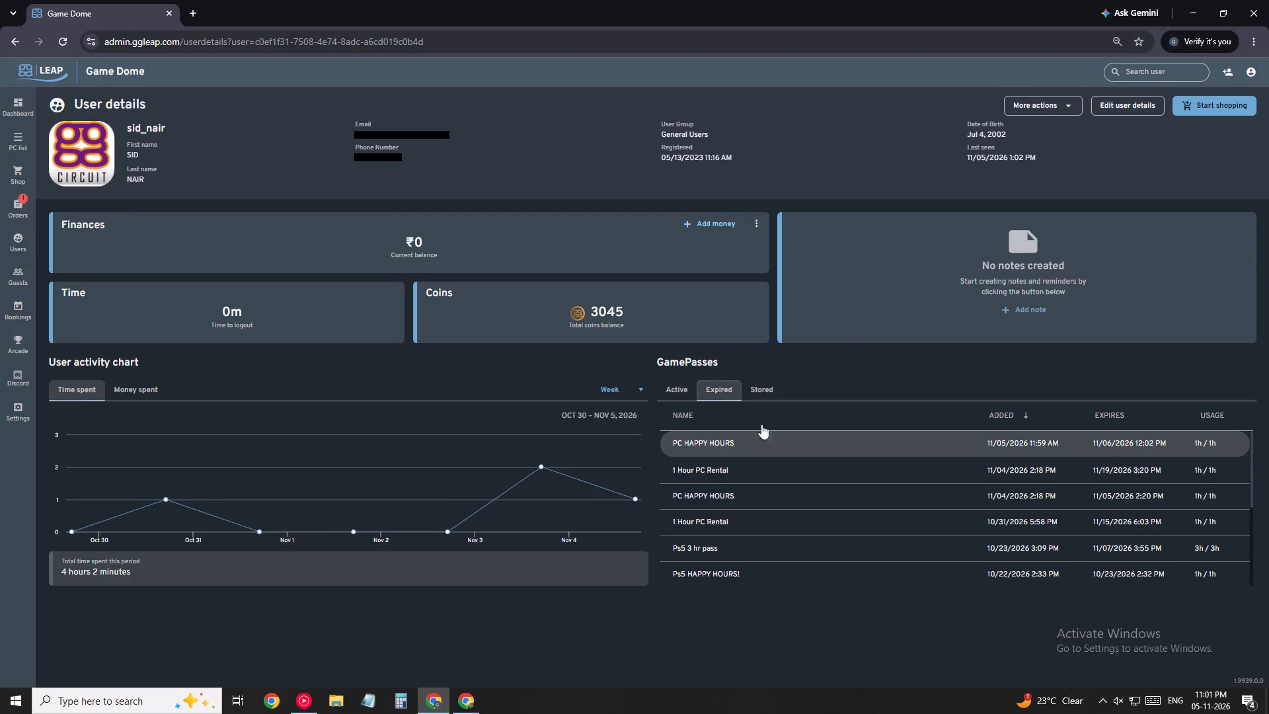
{"action": "left_click", "coordinate": [680, 387]}
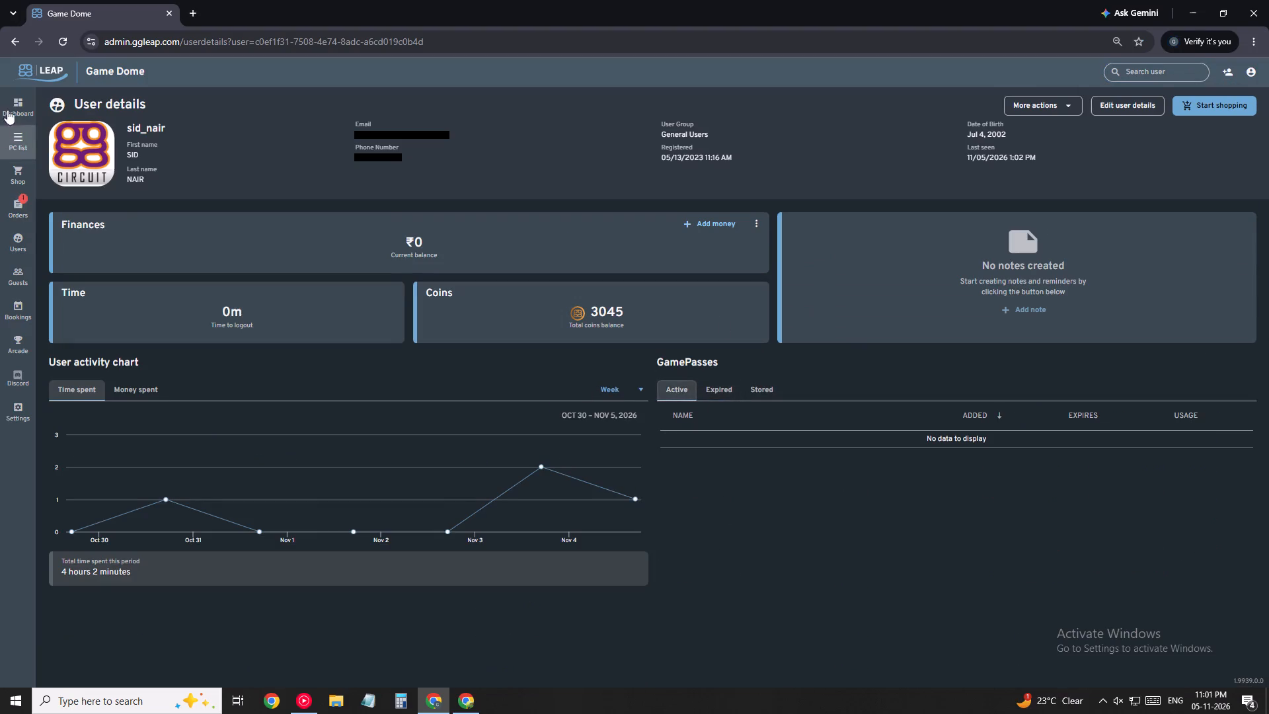
Reopen the order history and examine the earlier 11/05/2026 orders.
{"action": "left_click", "coordinate": [9, 206]}
{"action": "left_click", "coordinate": [254, 136]}
{"action": "scroll", "coordinate": [280, 456], "scroll_direction": "down", "scroll_amount": 4}
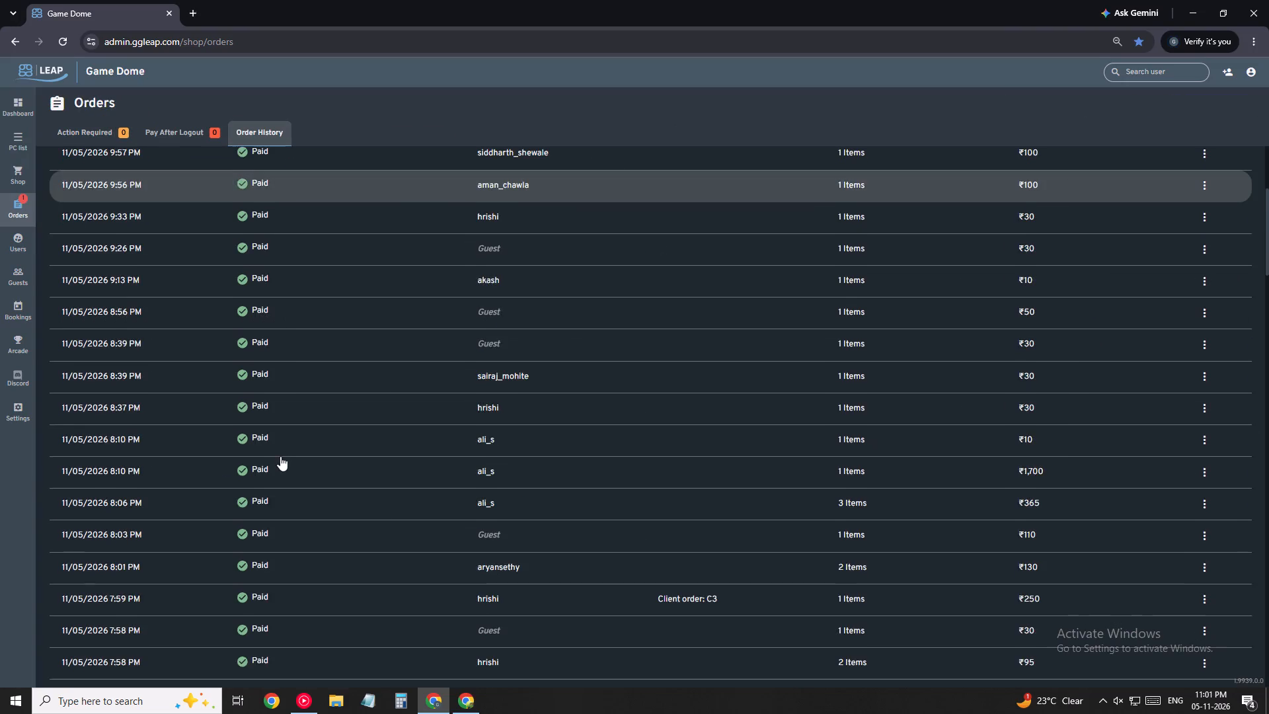
{"action": "scroll", "coordinate": [280, 456], "scroll_direction": "down", "scroll_amount": 18}
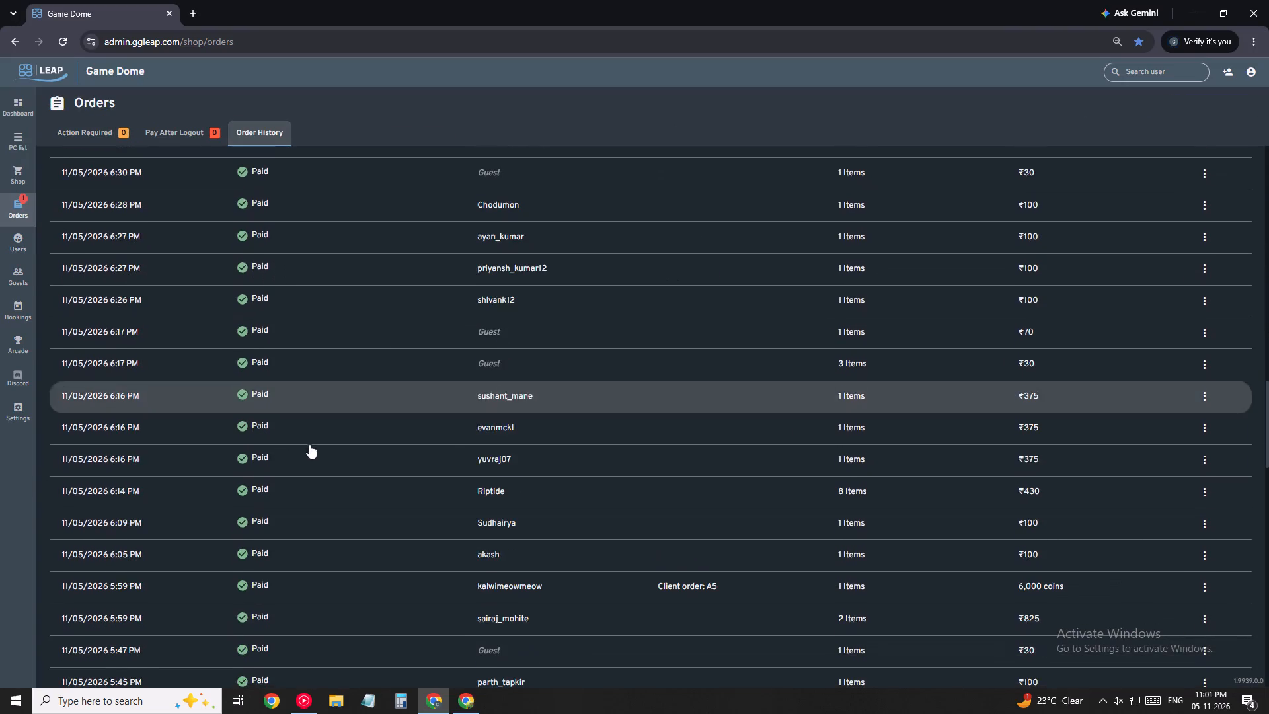
{"action": "scroll", "coordinate": [390, 409], "scroll_direction": "down", "scroll_amount": 4}
Switch back to the daily expense spreadsheet and set the 11/05/26 refund amount to 85.
{"action": "left_click", "coordinate": [471, 708]}
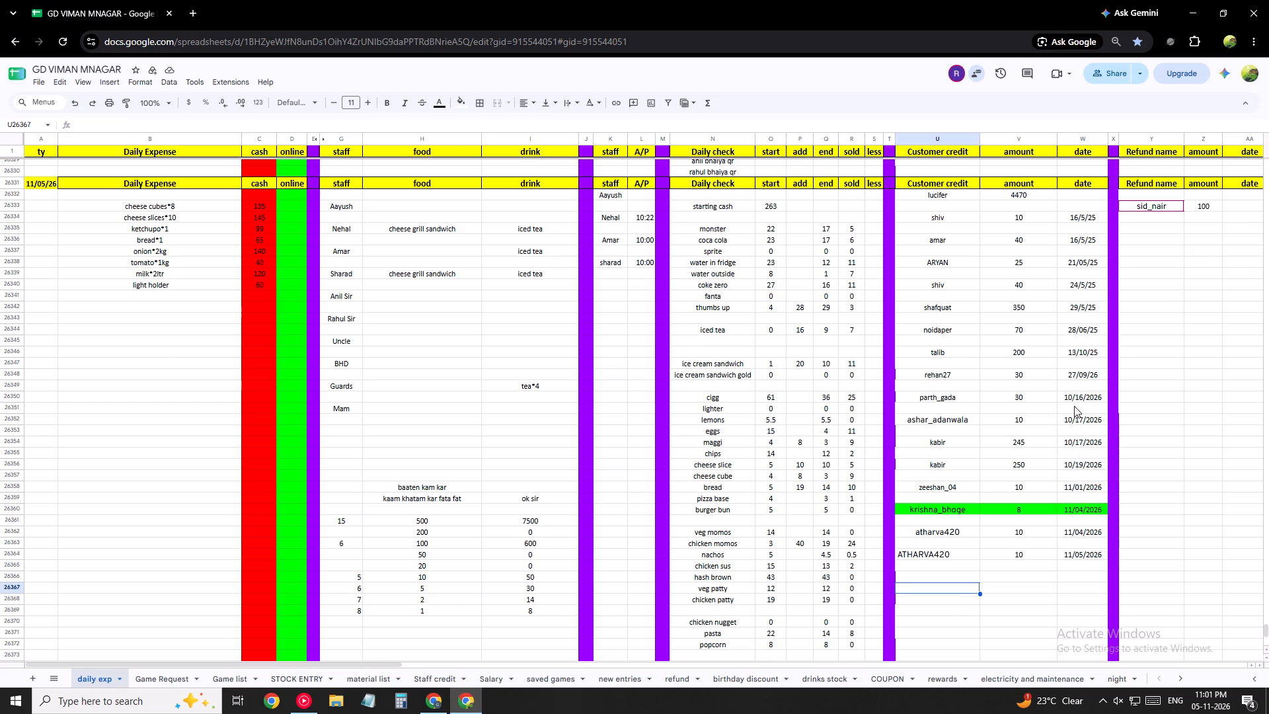
{"action": "scroll", "coordinate": [1155, 280], "scroll_direction": "up", "scroll_amount": 1}
{"action": "left_click", "coordinate": [1210, 277]}
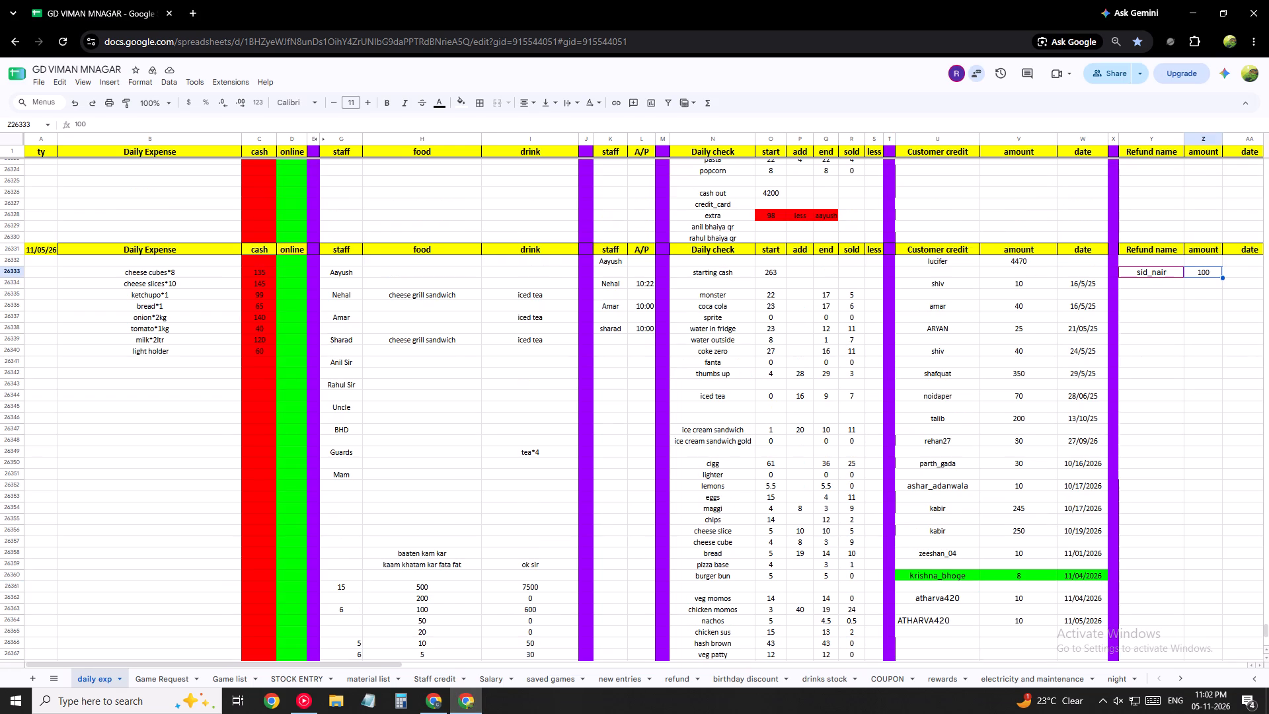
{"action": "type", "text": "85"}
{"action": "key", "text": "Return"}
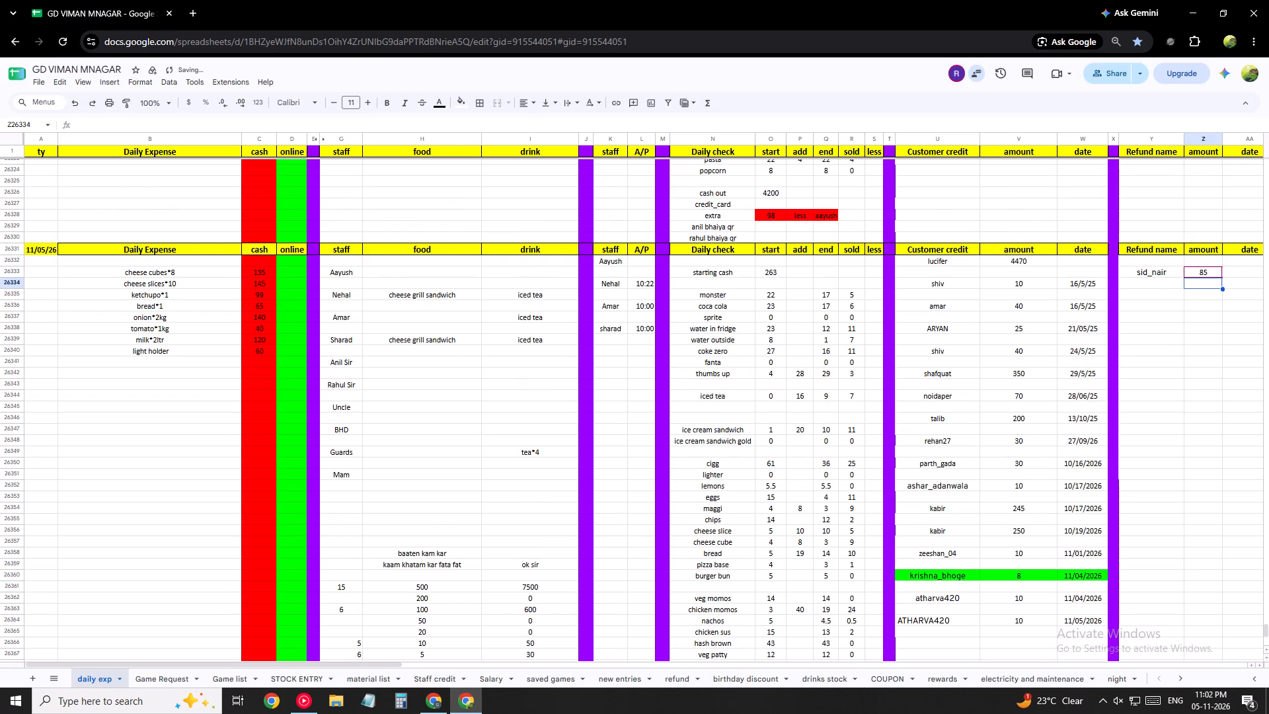
{"action": "left_click", "coordinate": [1206, 312]}
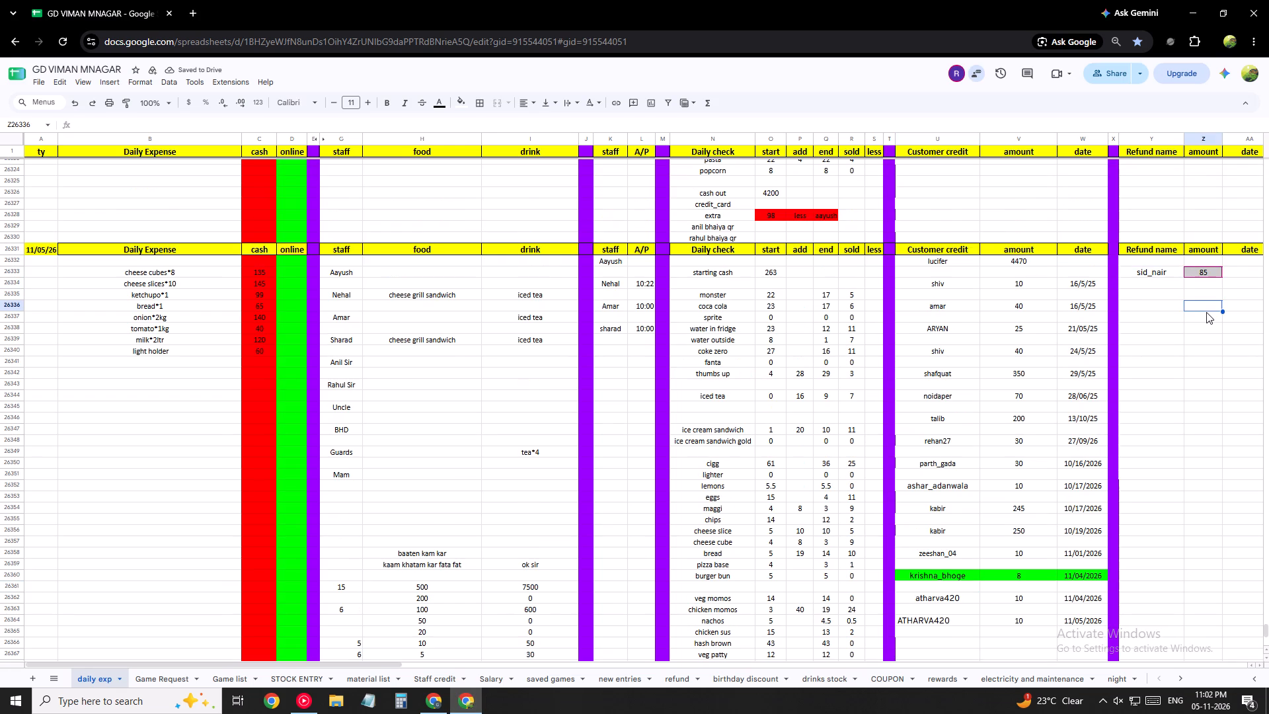
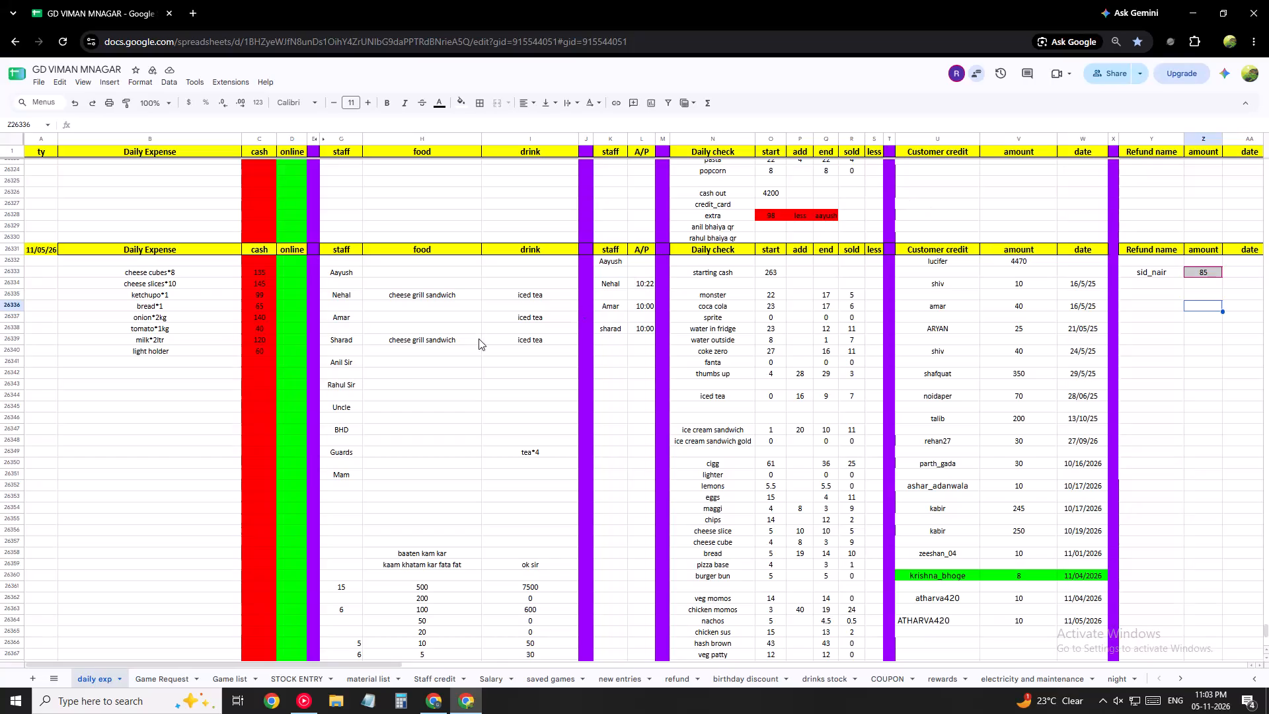
Record a shortage of -1 in the less column for water in fridge in the 11/05/26 daily check.
{"action": "left_click", "coordinate": [555, 317]}
{"action": "left_click", "coordinate": [558, 291]}
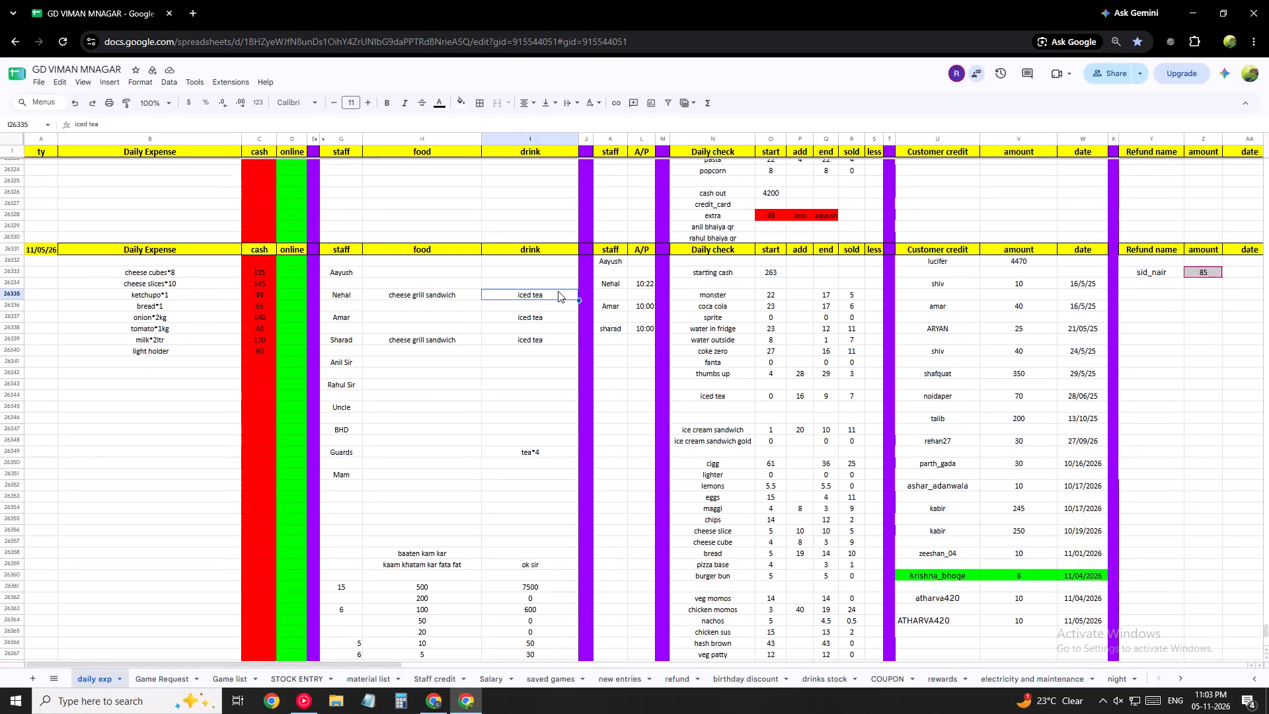
{"action": "left_click", "coordinate": [430, 294]}
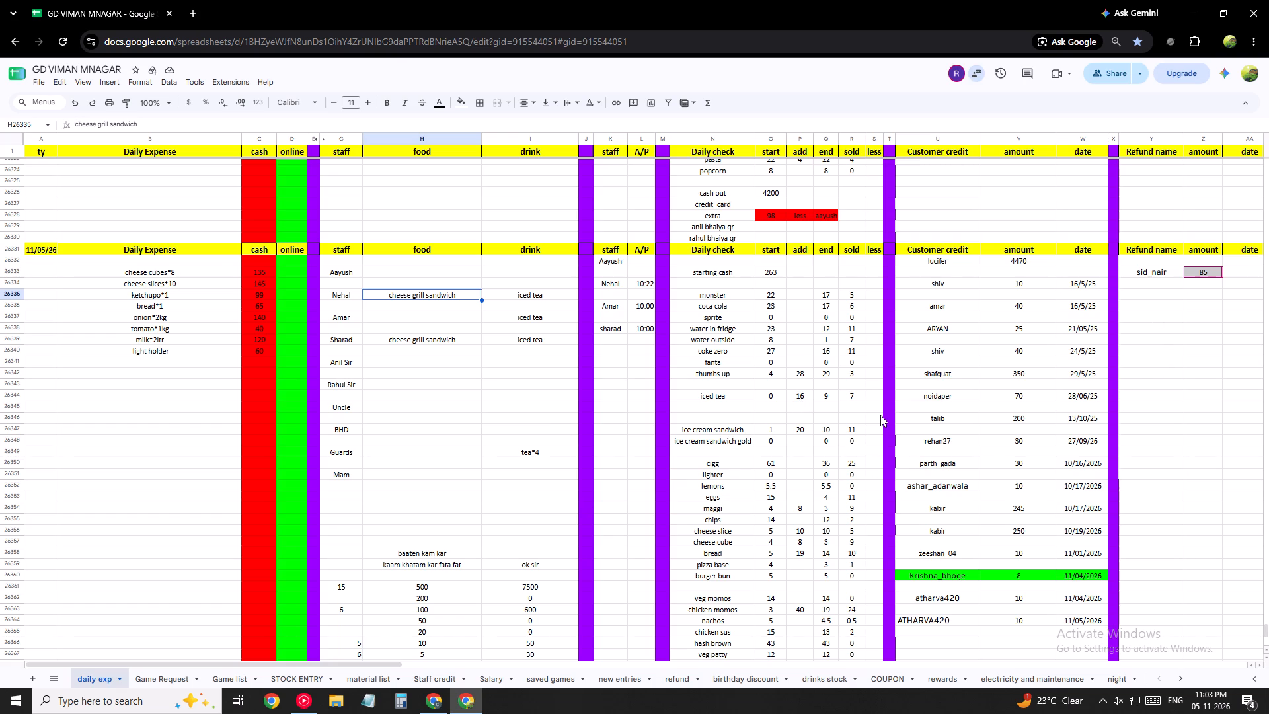
{"action": "left_click", "coordinate": [872, 330]}
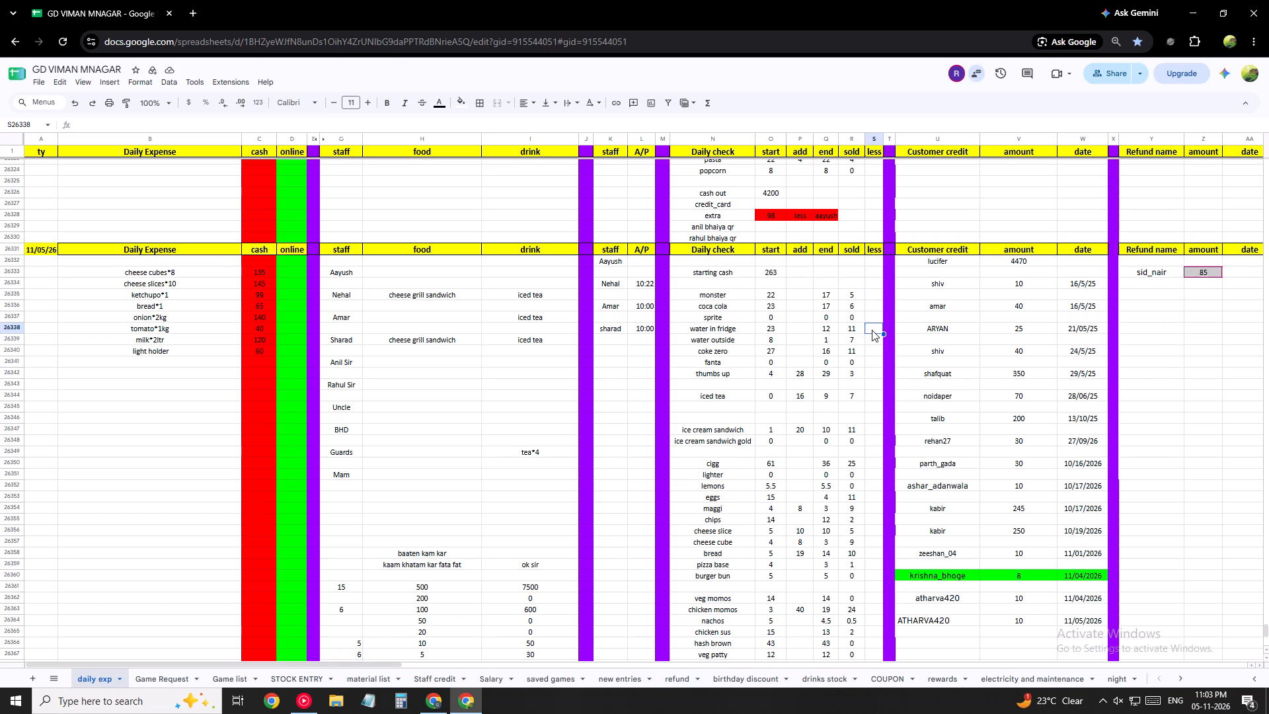
{"action": "type", "text": "-1"}
{"action": "key", "text": "Return"}
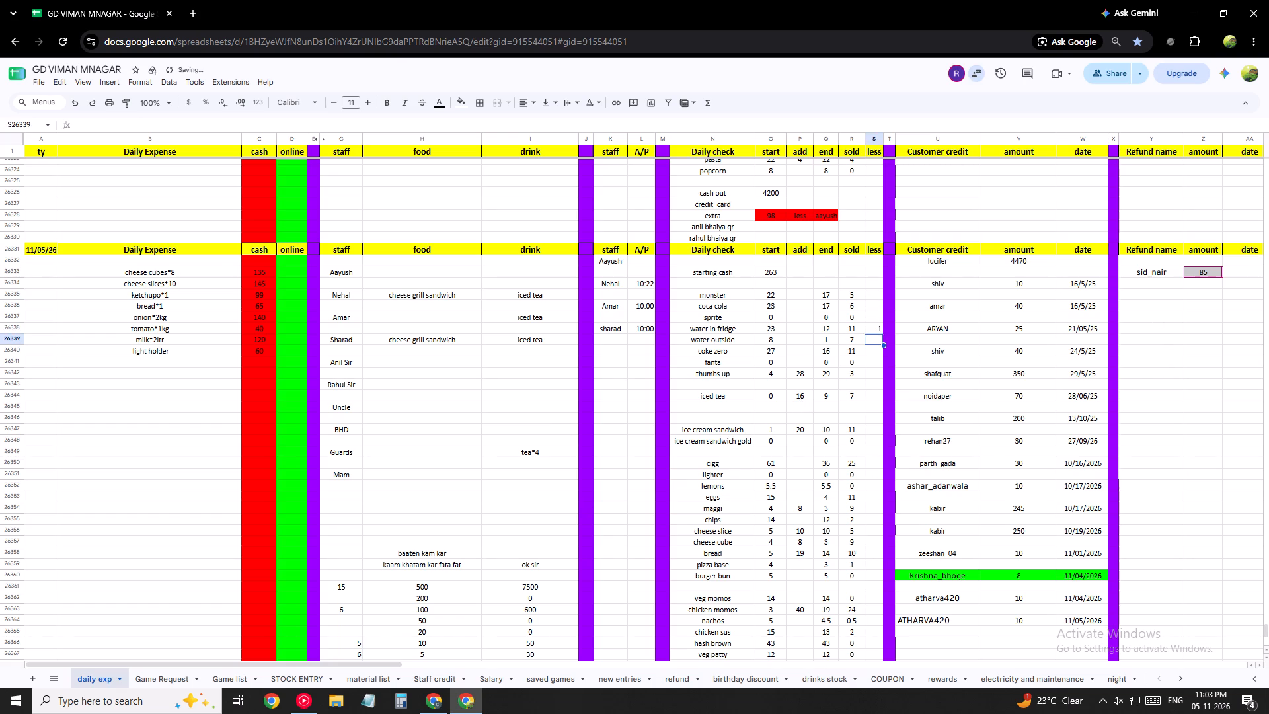
Change the Guards' drink entry for 11/05/26 to tea*8.
{"action": "left_click", "coordinate": [630, 386]}
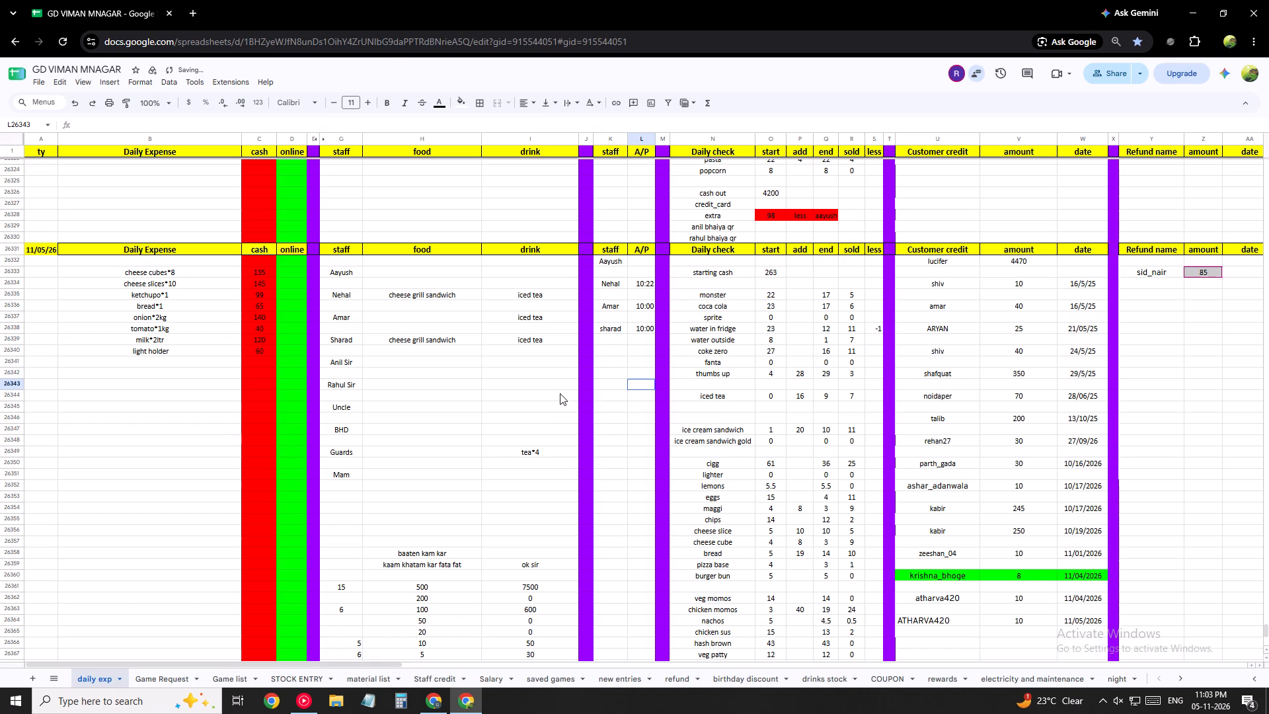
{"action": "double_click", "coordinate": [541, 456]}
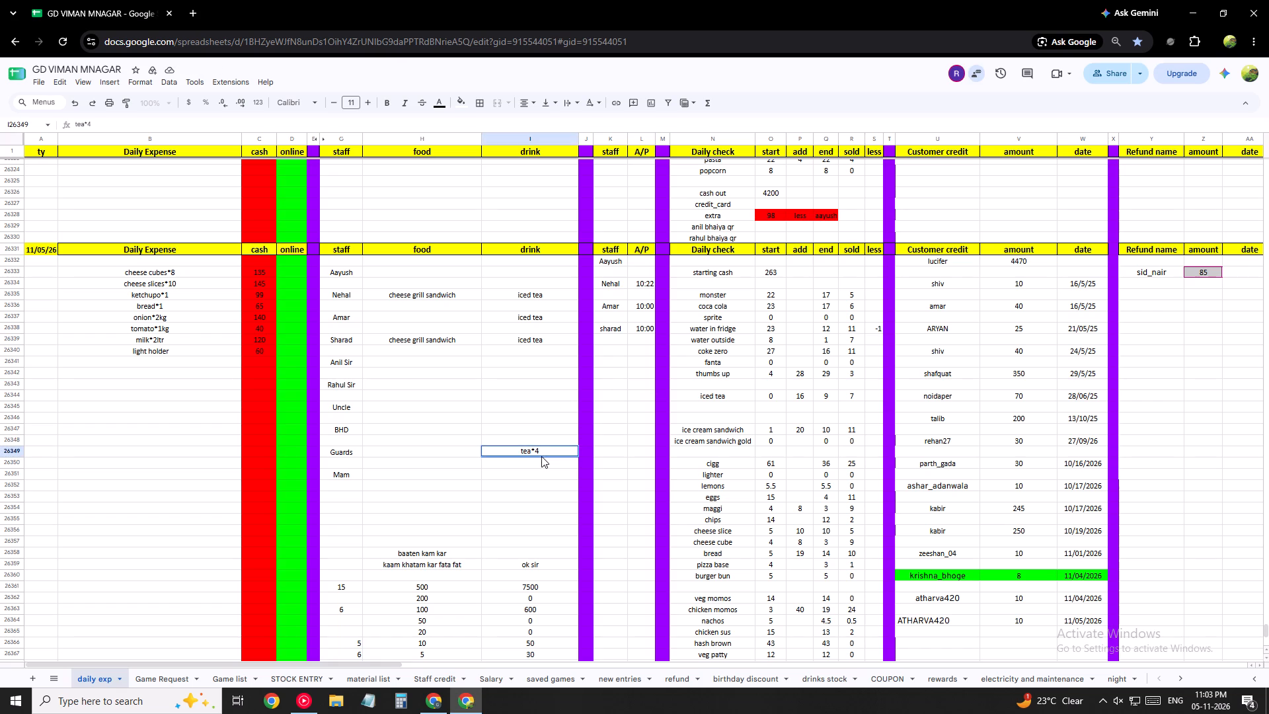
{"action": "key", "text": "BackSpace"}
{"action": "key", "text": "8"}
{"action": "key", "text": "Return"}
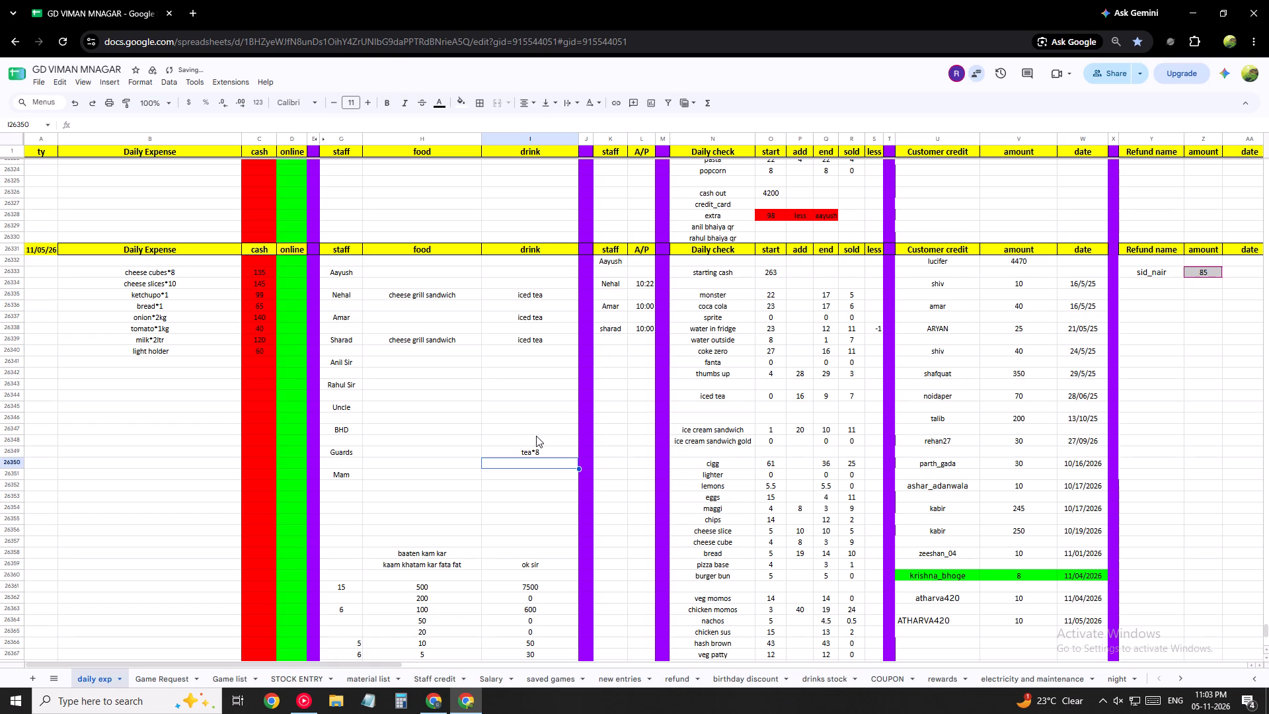